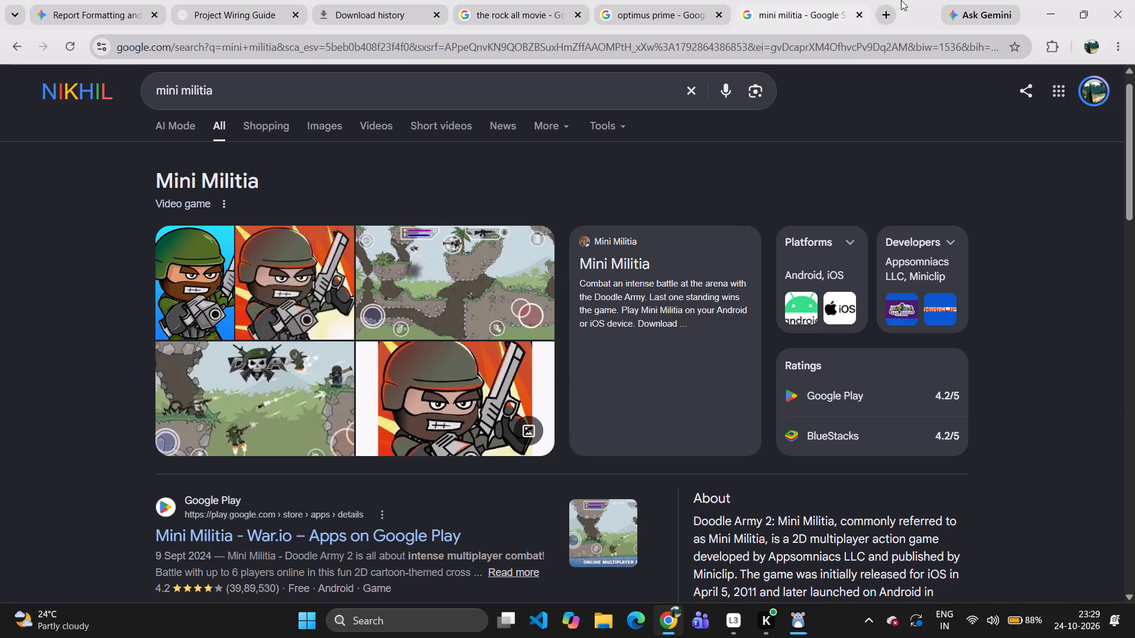
Search the web for overleaf in a new tab and open the Overleaf online LaTeX editor site.
{"action": "left_click", "coordinate": [886, 9]}
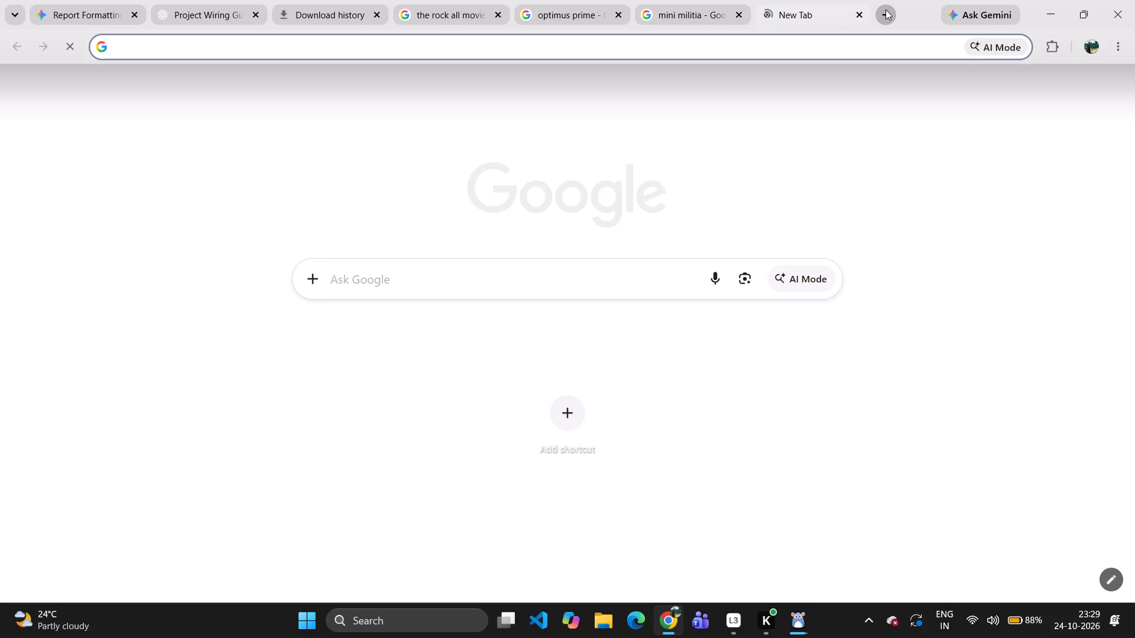
{"action": "type", "text": "ov"}
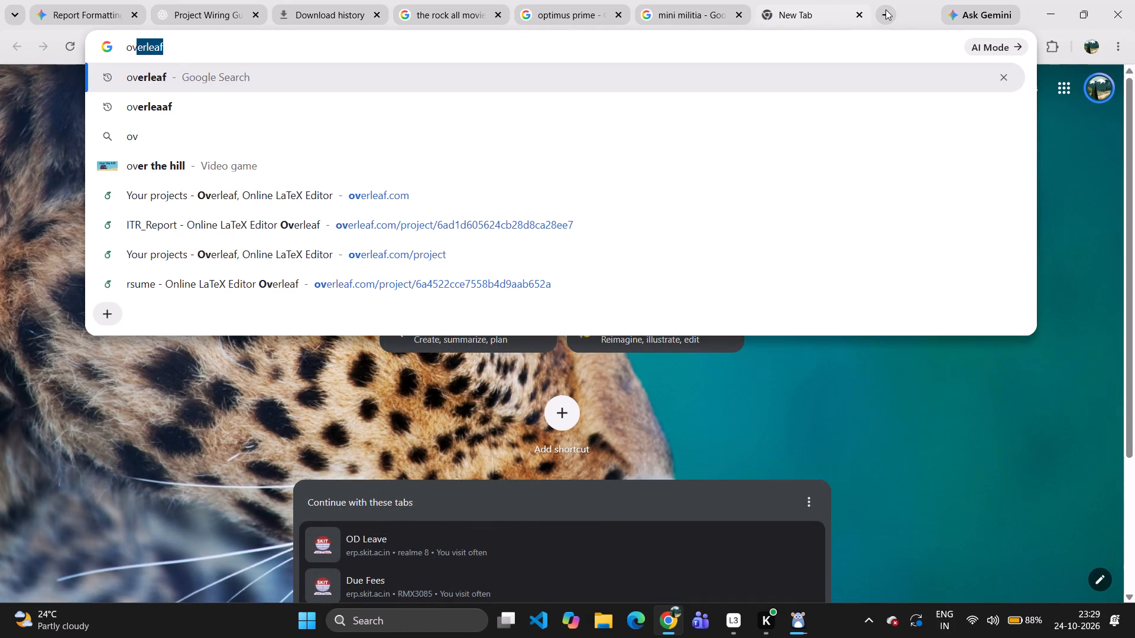
{"action": "key", "text": "r"}
{"action": "key", "text": "BackSpace"}
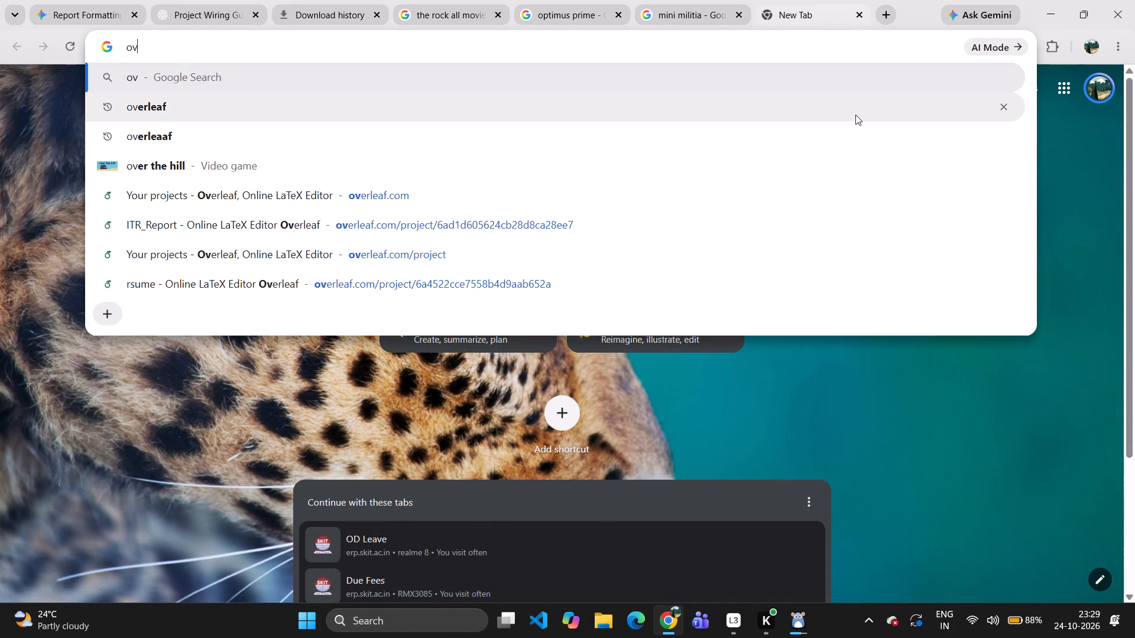
{"action": "left_click", "coordinate": [855, 115]}
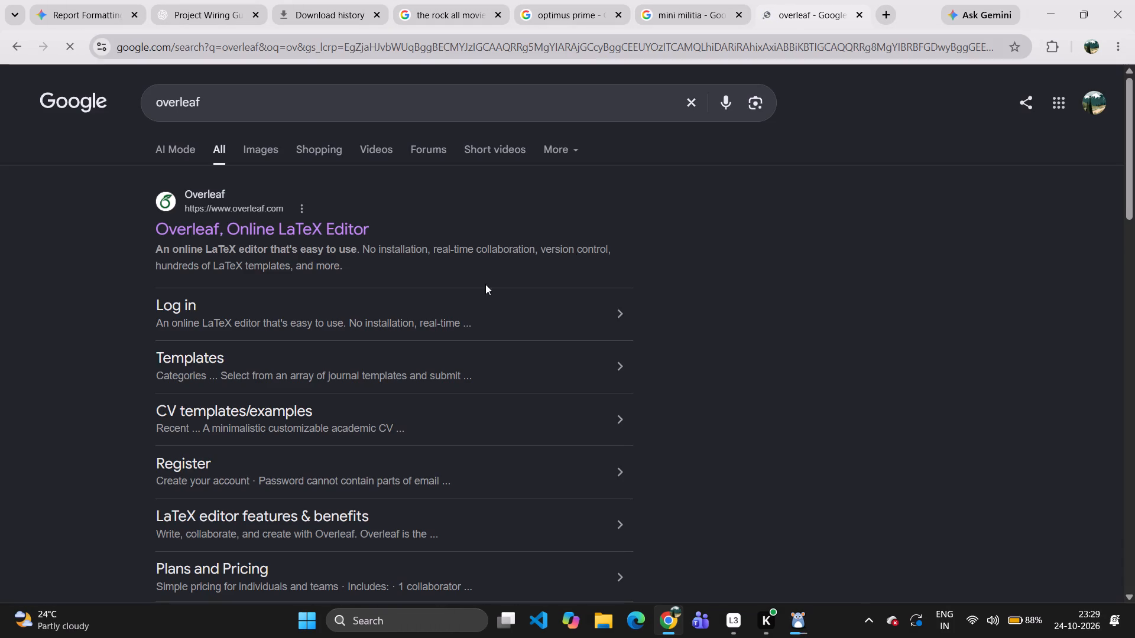
{"action": "left_click", "coordinate": [333, 235]}
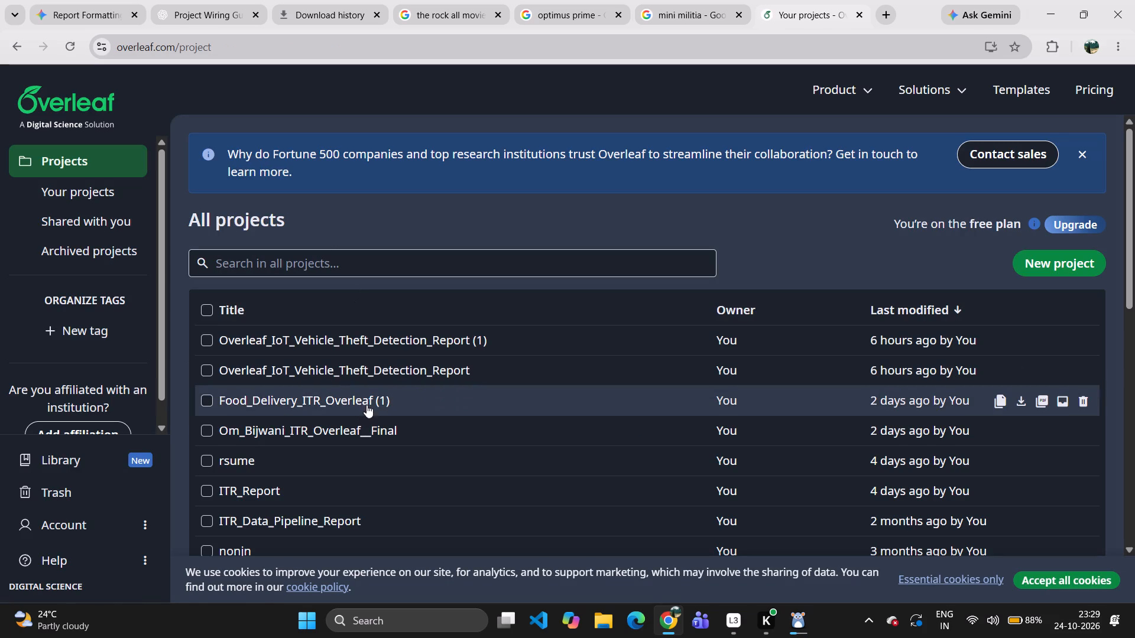
Open the Food_Delivery_ITR_Overleaf (1) project from the project list.
{"action": "left_click", "coordinate": [335, 408]}
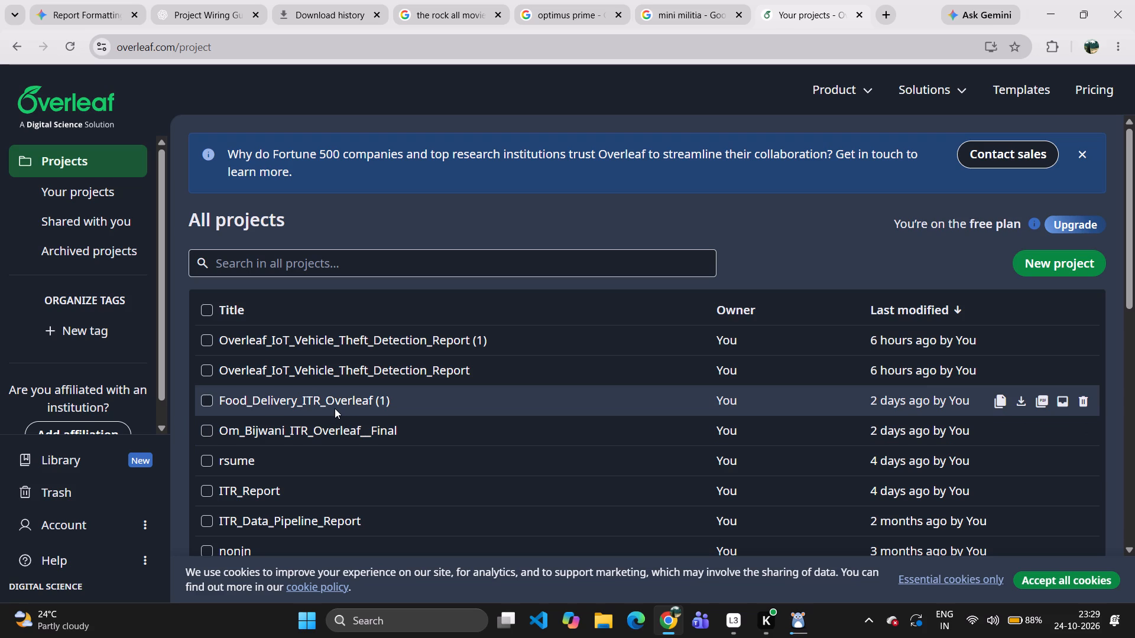
{"action": "double_click", "coordinate": [332, 402]}
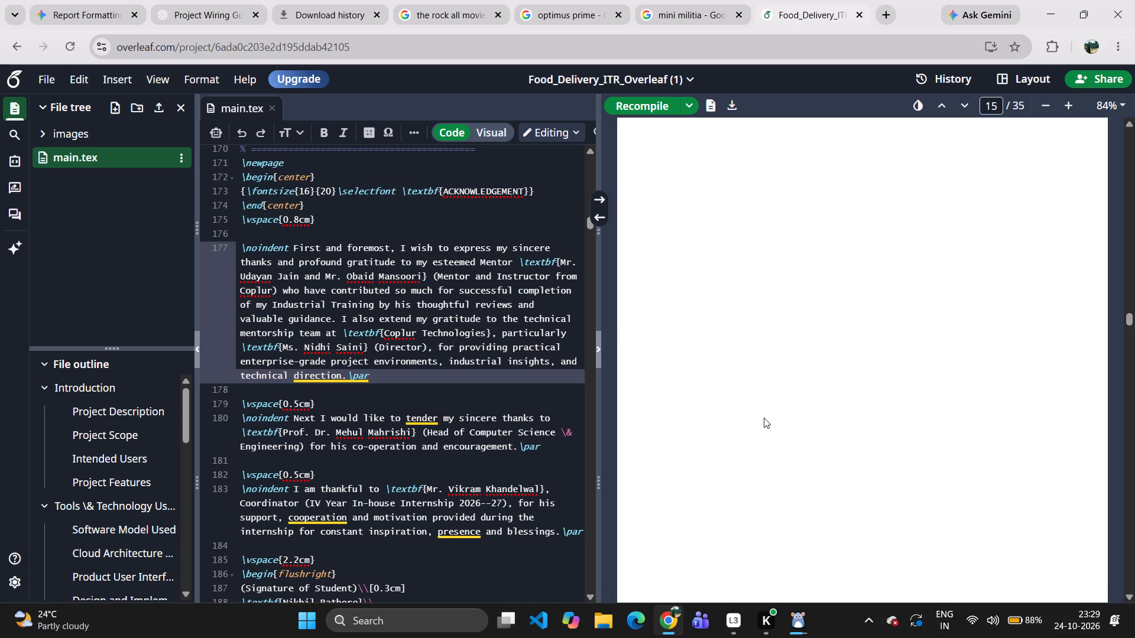
Review the compiled report's front pages, from the title page through the declaration and certificate to the acknowledgement.
{"action": "scroll", "coordinate": [839, 384], "scroll_direction": "up", "scroll_amount": 3}
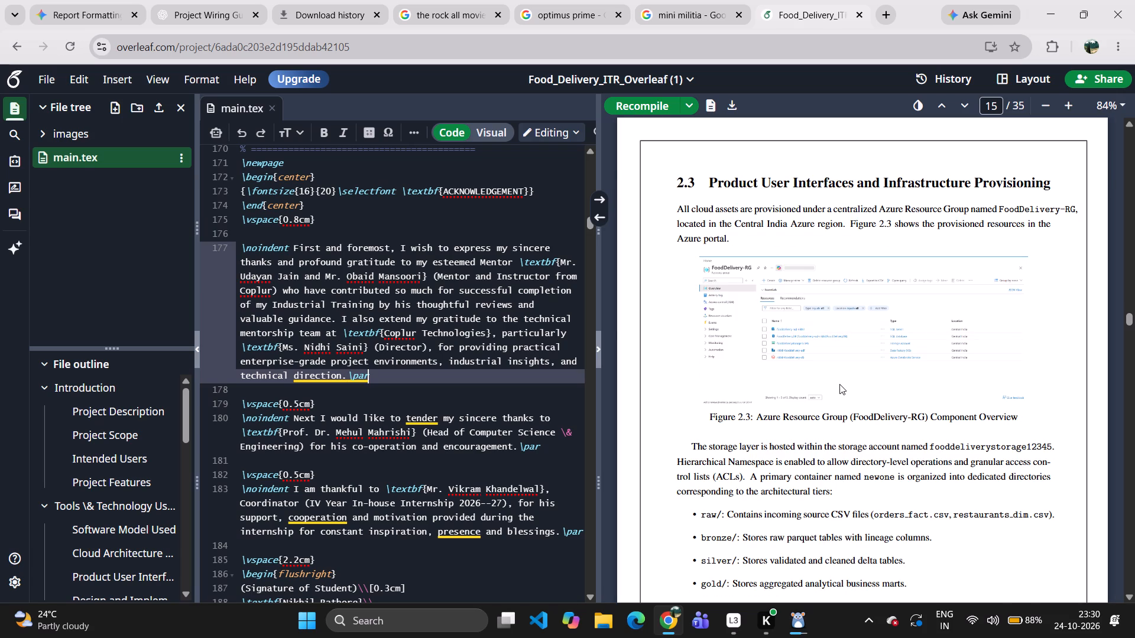
{"action": "scroll", "coordinate": [839, 384], "scroll_direction": "up", "scroll_amount": 17}
{"action": "scroll", "coordinate": [839, 384], "scroll_direction": "up", "scroll_amount": 15}
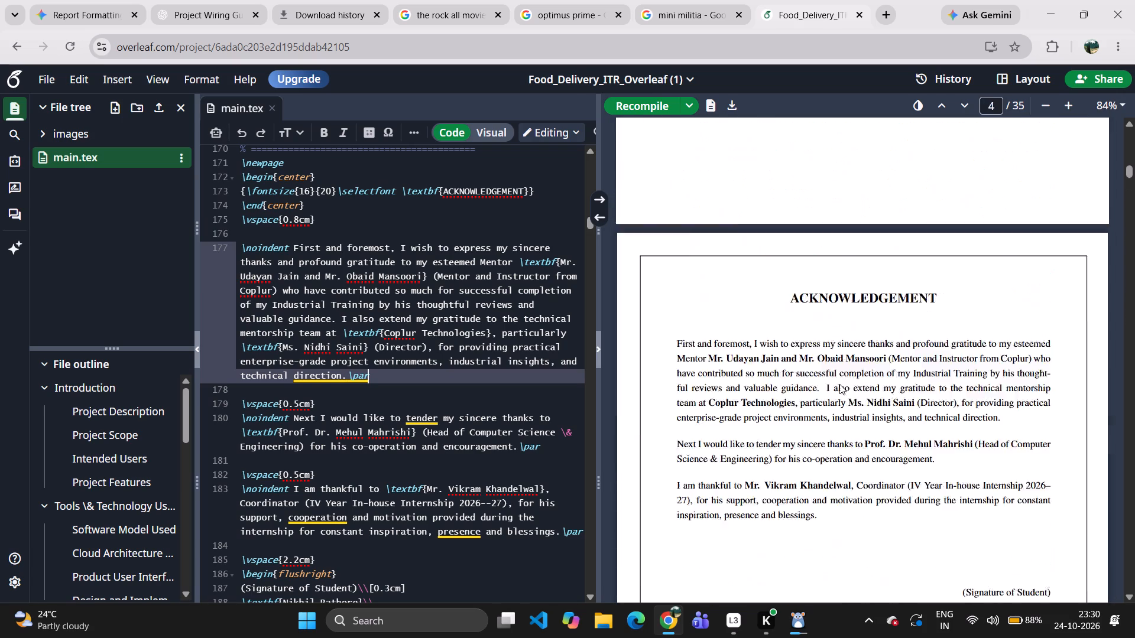
{"action": "scroll", "coordinate": [839, 384], "scroll_direction": "up", "scroll_amount": 8}
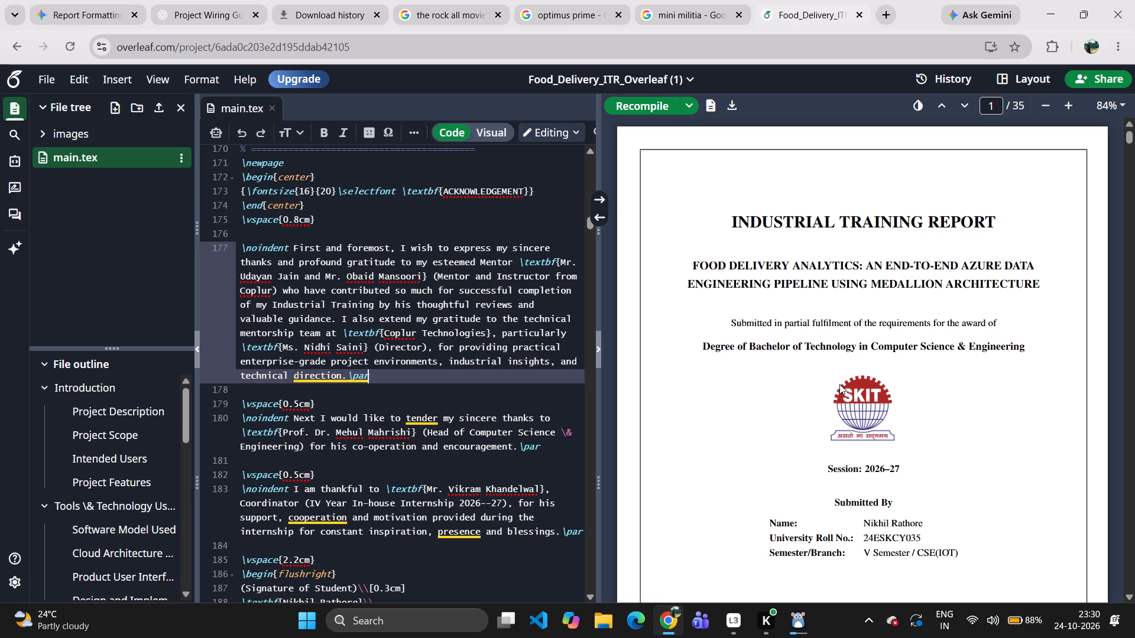
{"action": "scroll", "coordinate": [839, 384], "scroll_direction": "down", "scroll_amount": 2}
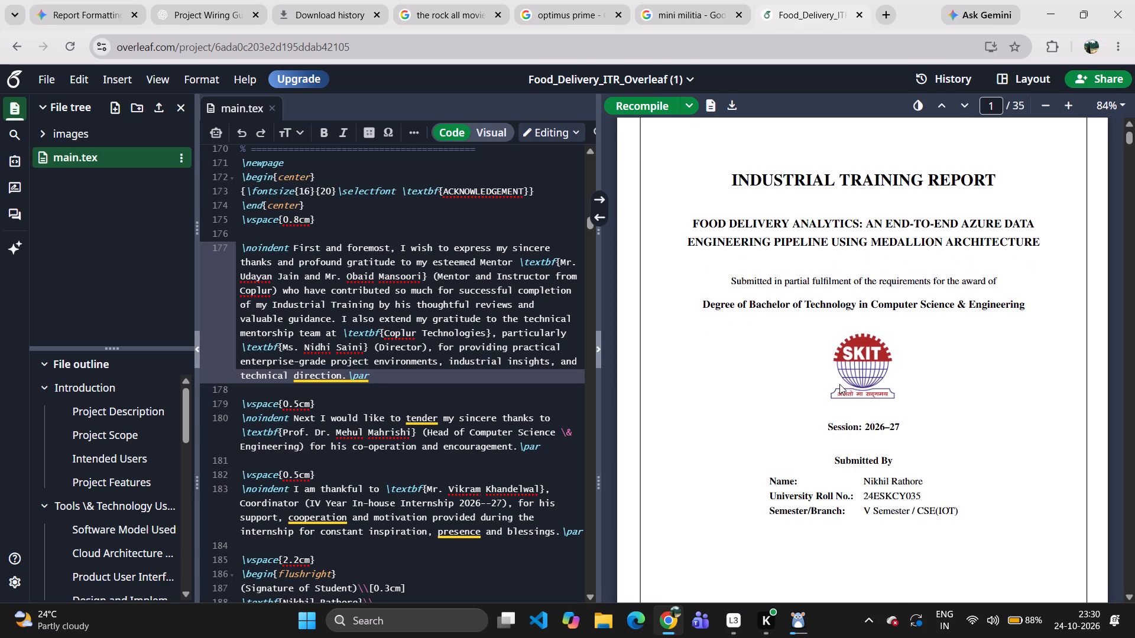
{"action": "scroll", "coordinate": [839, 384], "scroll_direction": "down", "scroll_amount": 4}
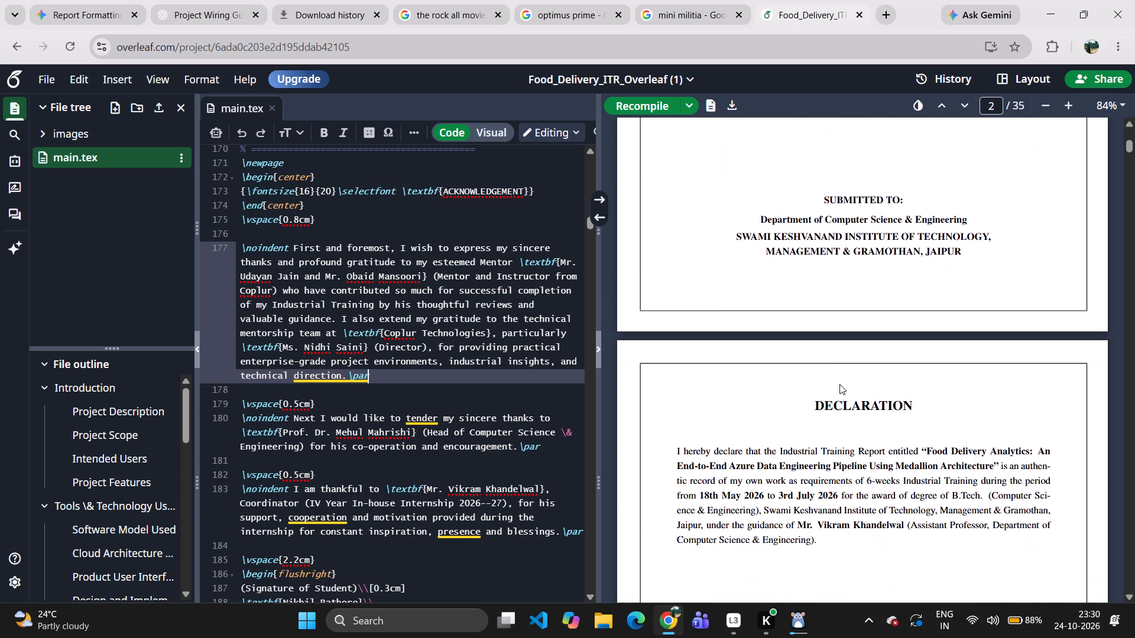
{"action": "scroll", "coordinate": [839, 384], "scroll_direction": "down", "scroll_amount": 5}
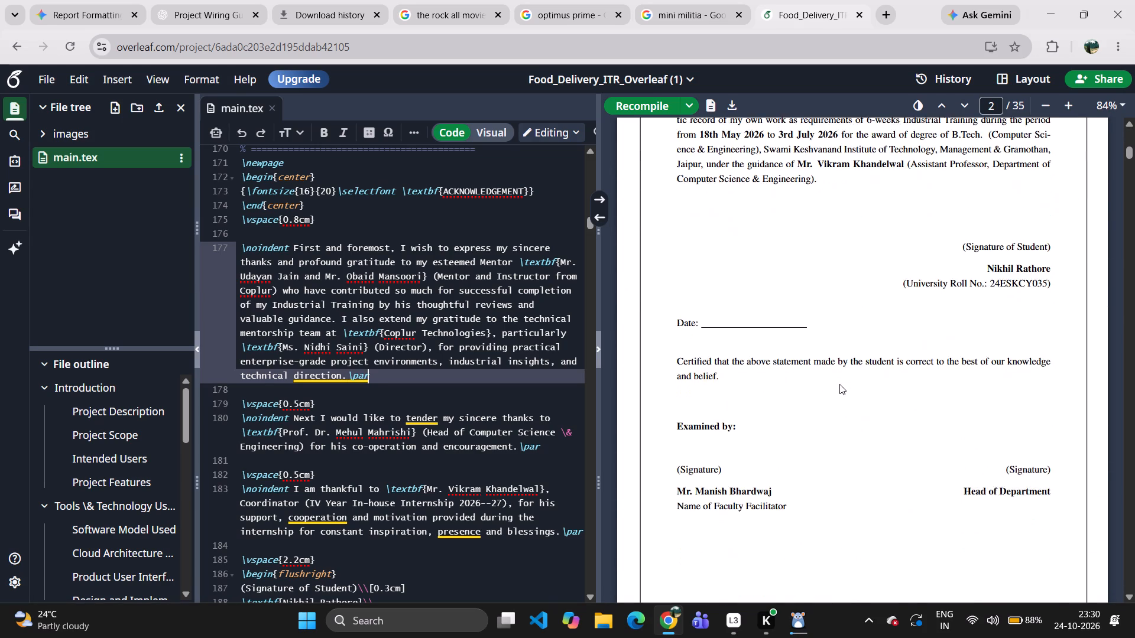
{"action": "scroll", "coordinate": [839, 384], "scroll_direction": "down", "scroll_amount": 8}
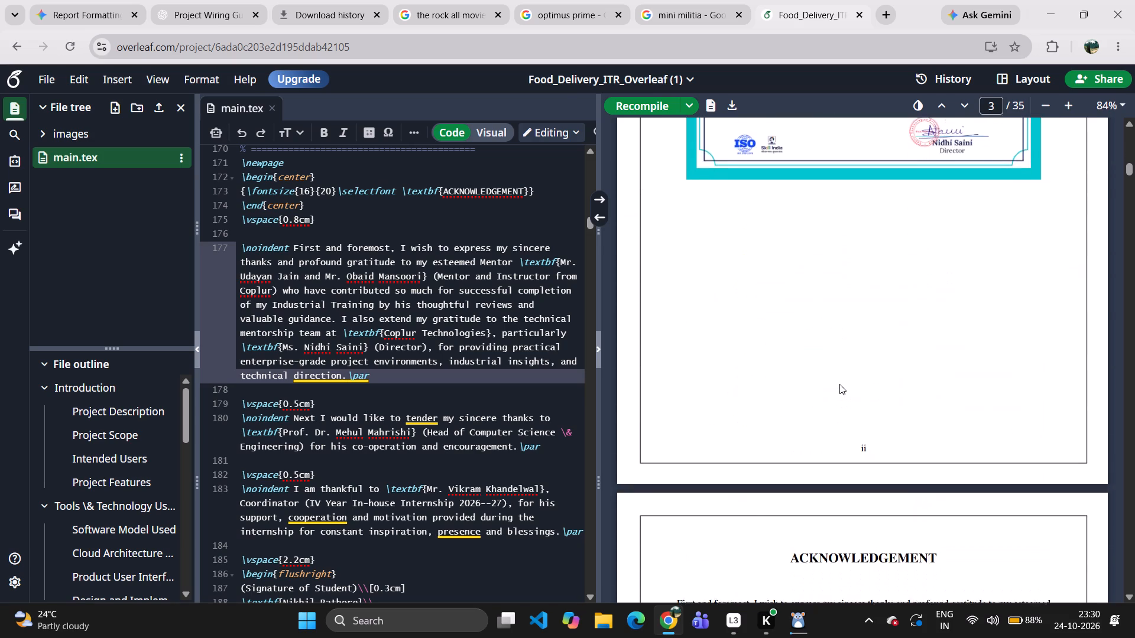
{"action": "scroll", "coordinate": [839, 384], "scroll_direction": "down", "scroll_amount": 2}
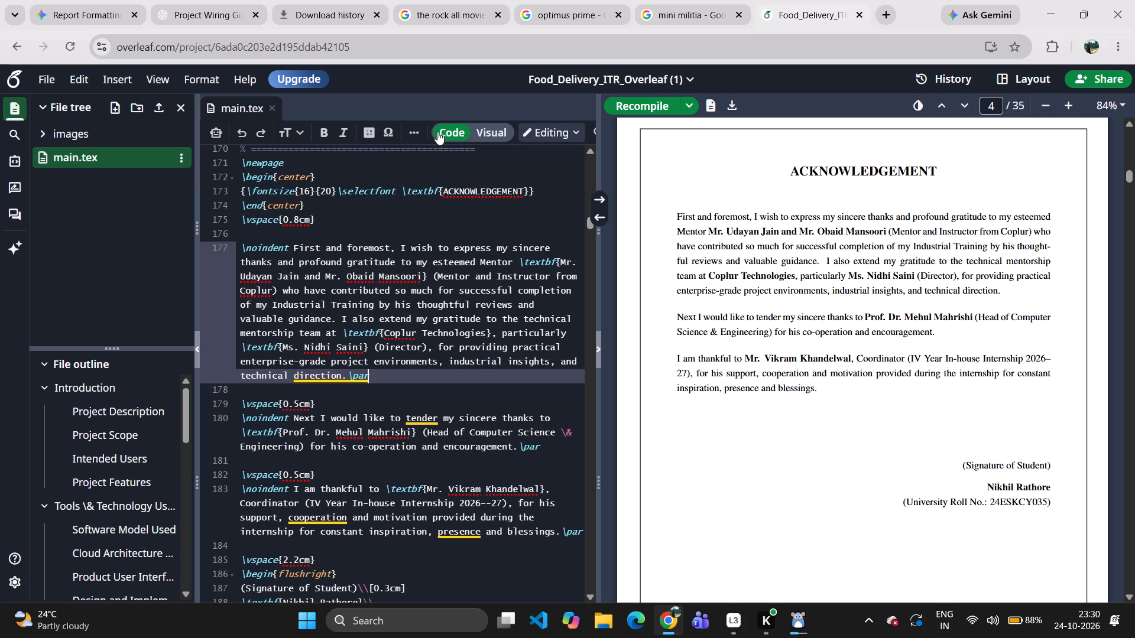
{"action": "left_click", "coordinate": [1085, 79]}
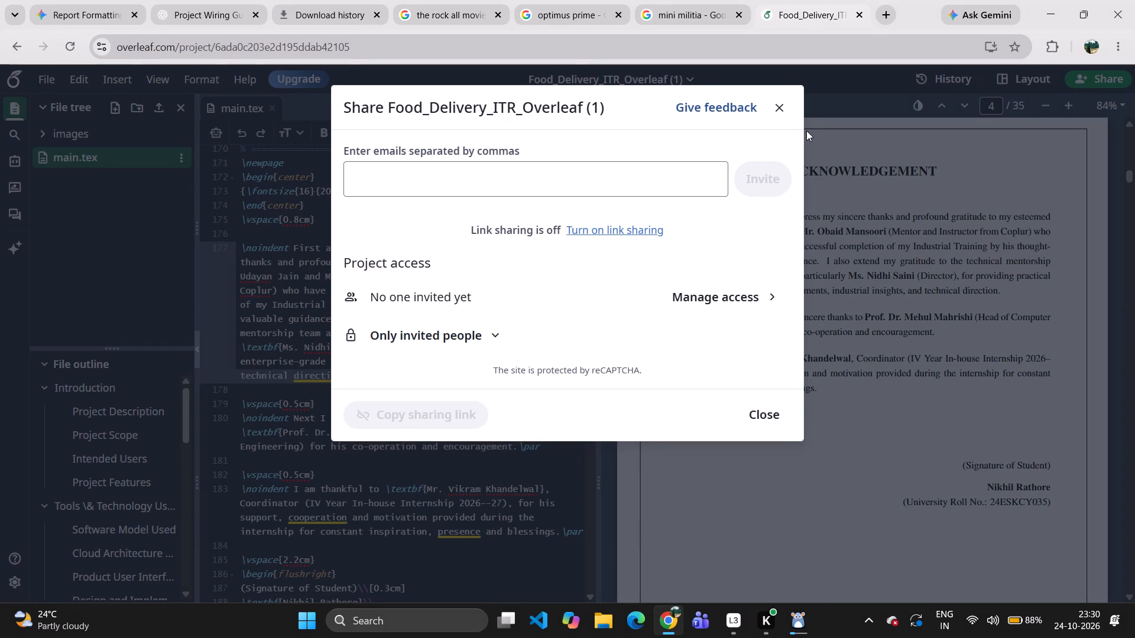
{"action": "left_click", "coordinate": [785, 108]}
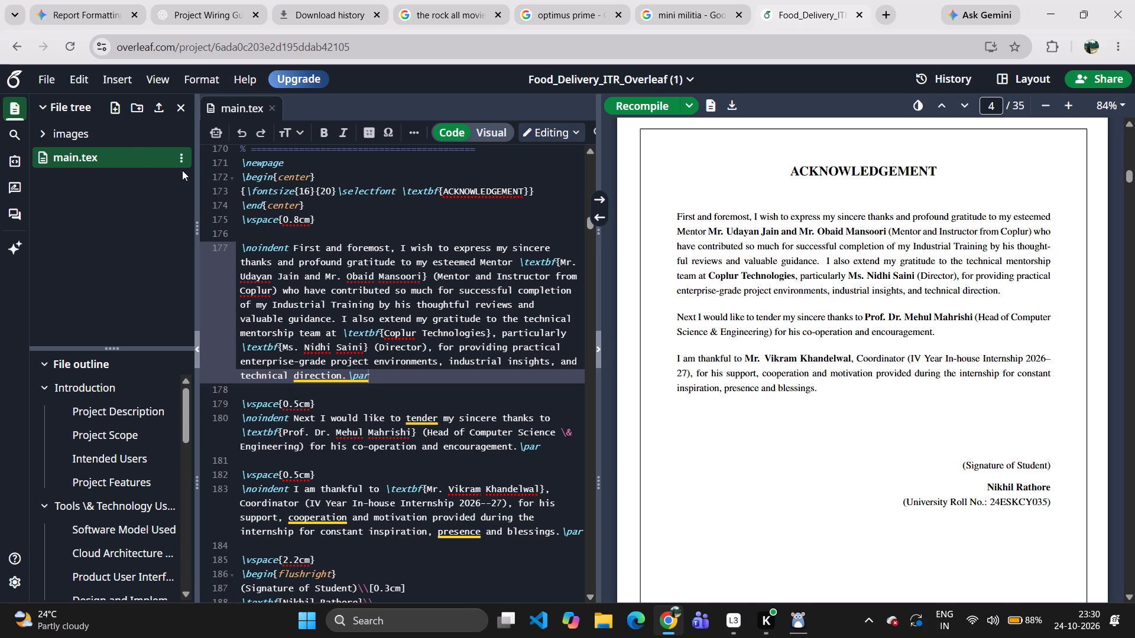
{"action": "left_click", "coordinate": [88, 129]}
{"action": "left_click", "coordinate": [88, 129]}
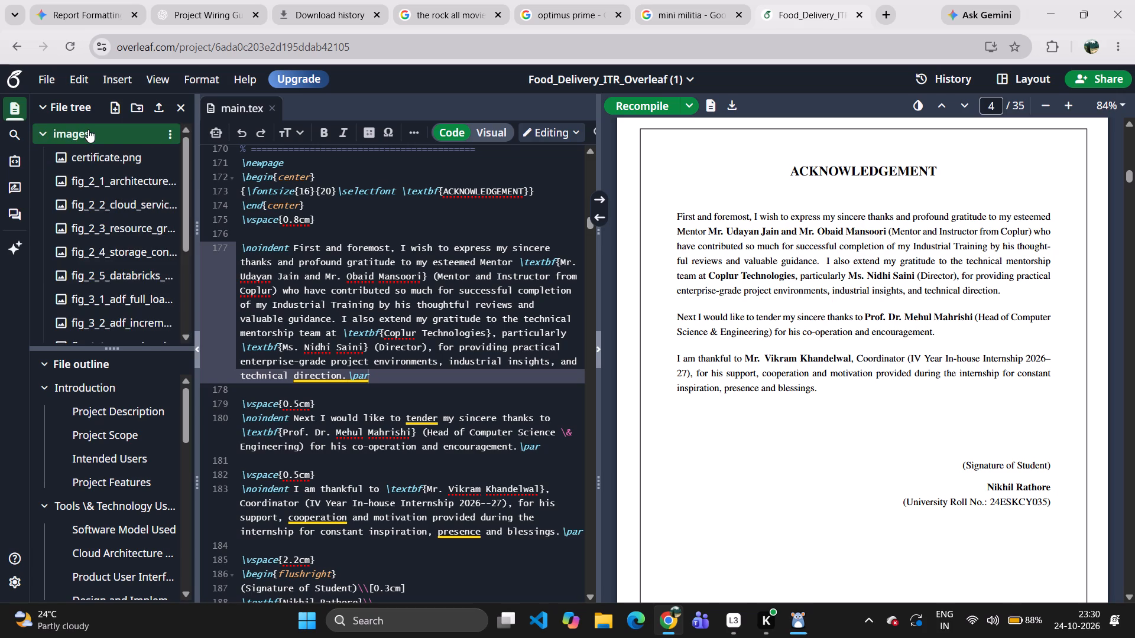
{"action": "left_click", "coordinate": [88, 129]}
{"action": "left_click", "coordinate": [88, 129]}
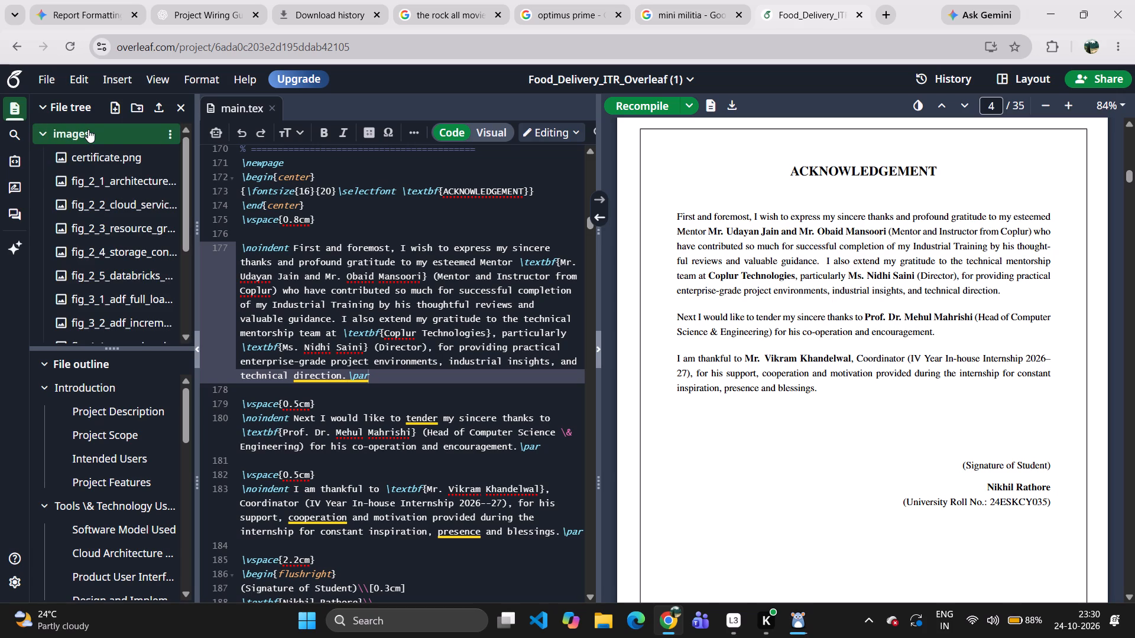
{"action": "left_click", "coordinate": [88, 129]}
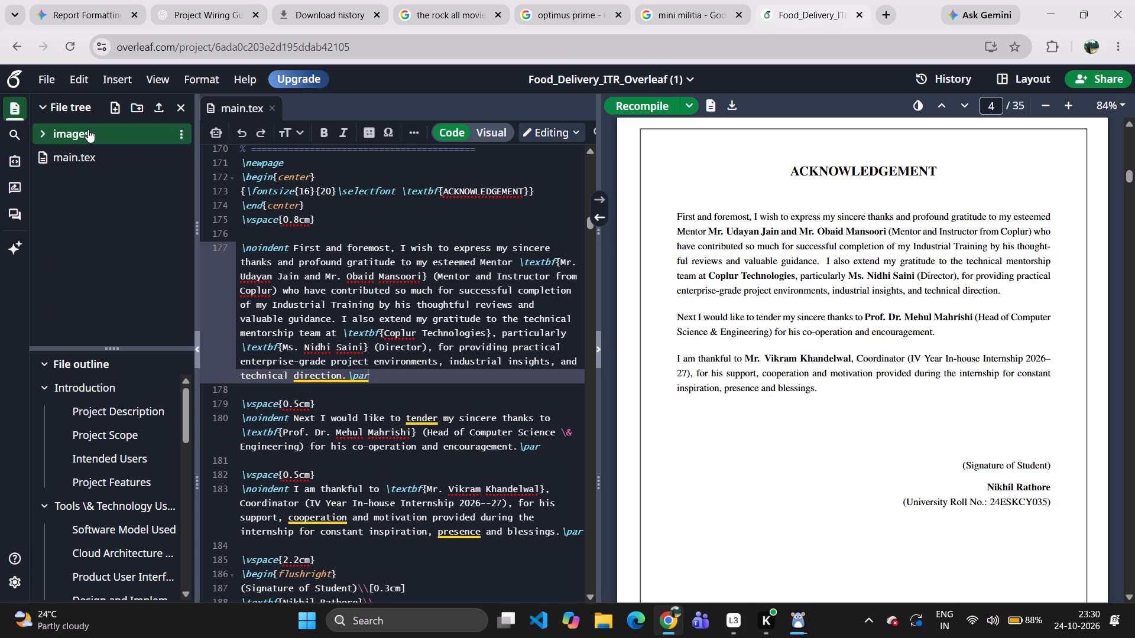
Return to the list of all projects and download the Food_Delivery_ITR_Overleaf (1) project.
{"action": "scroll", "coordinate": [88, 129], "scroll_direction": "right", "scroll_amount": 4}
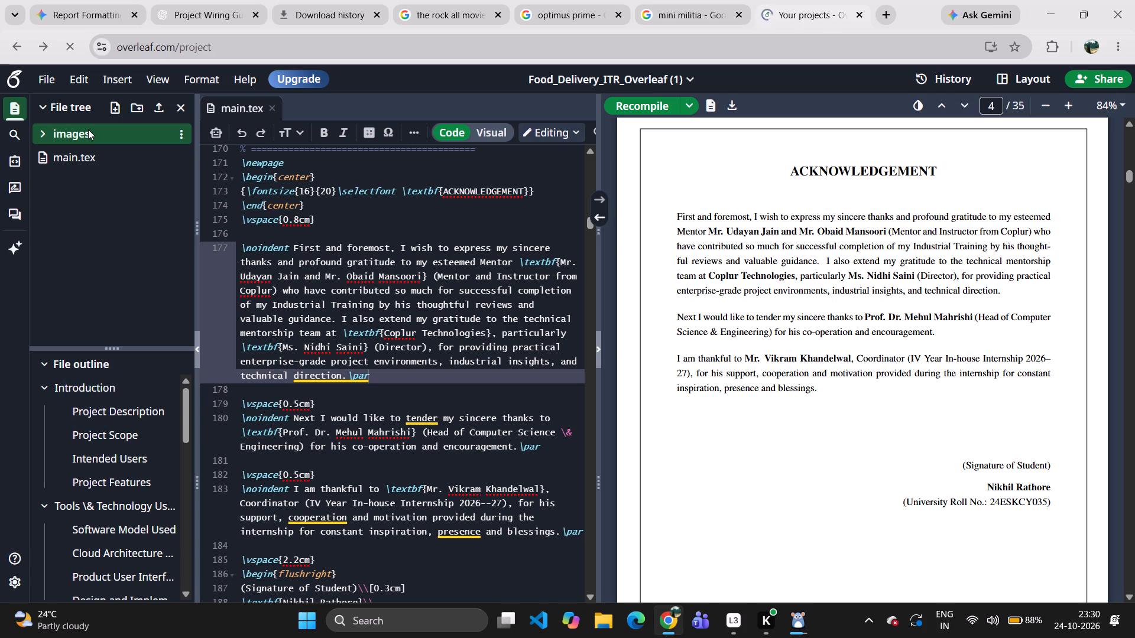
{"action": "scroll", "coordinate": [212, 298], "scroll_direction": "down", "scroll_amount": 1}
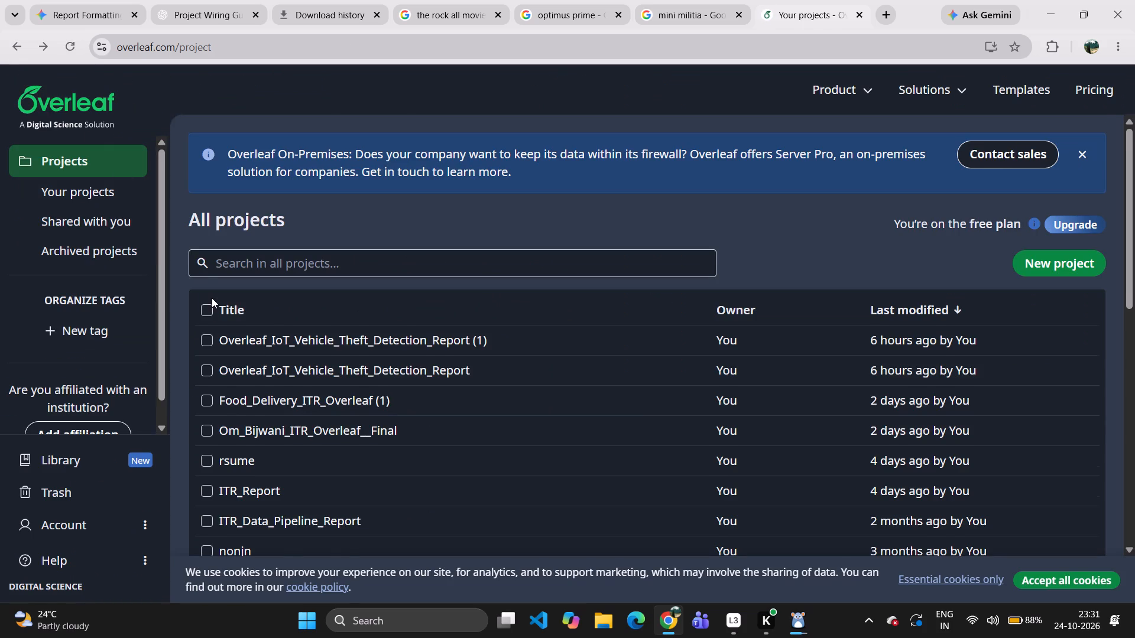
{"action": "scroll", "coordinate": [212, 298], "scroll_direction": "down", "scroll_amount": 1}
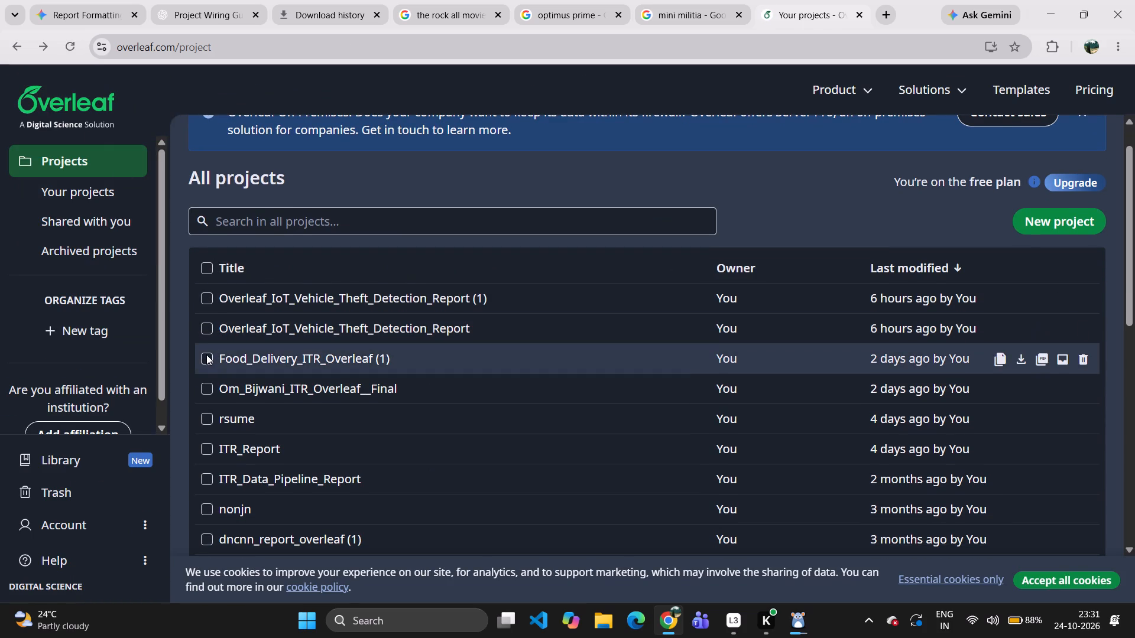
{"action": "left_click", "coordinate": [206, 354]}
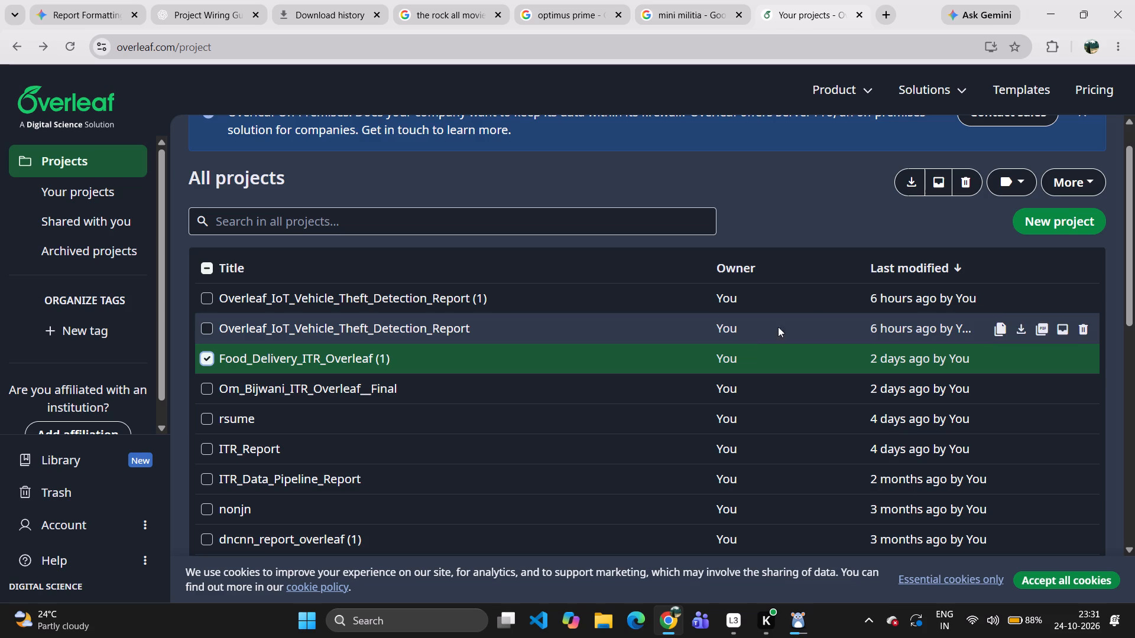
{"action": "left_click", "coordinate": [910, 174]}
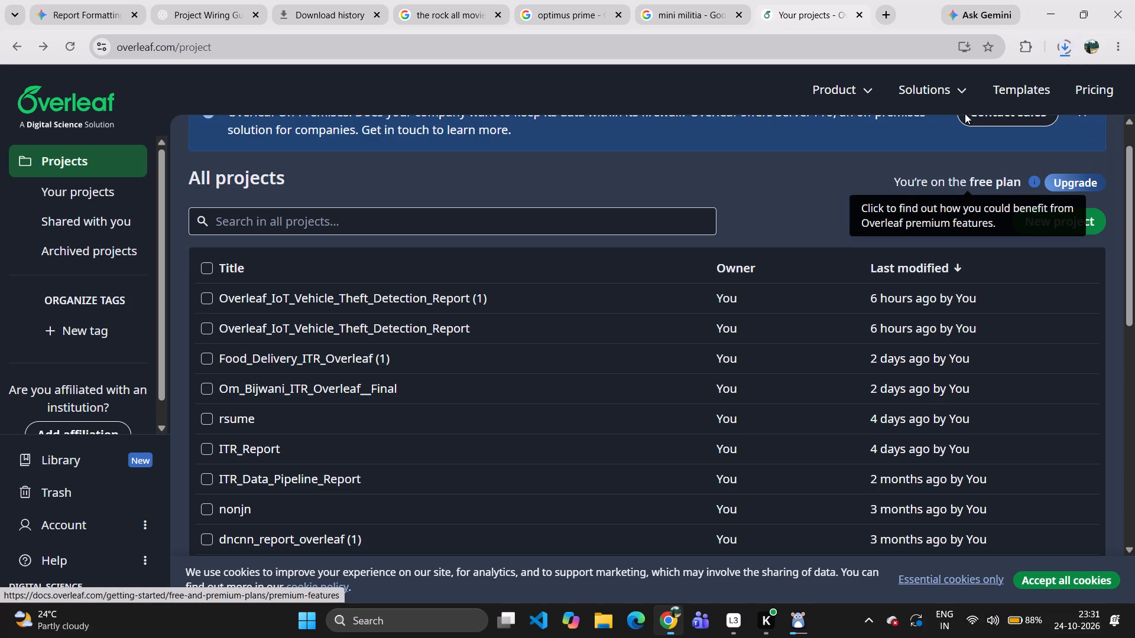
Show the browser's recent downloads to check on the downloaded Overleaf project archive.
{"action": "left_click", "coordinate": [1068, 38]}
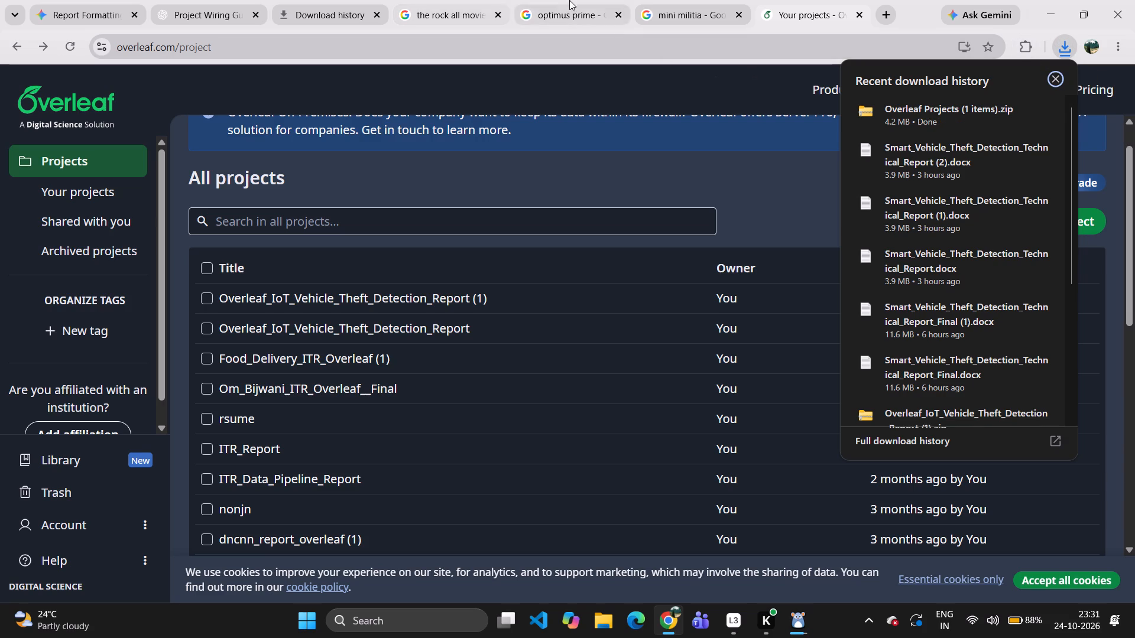
Open a new browser tab.
{"action": "left_click", "coordinate": [889, 15]}
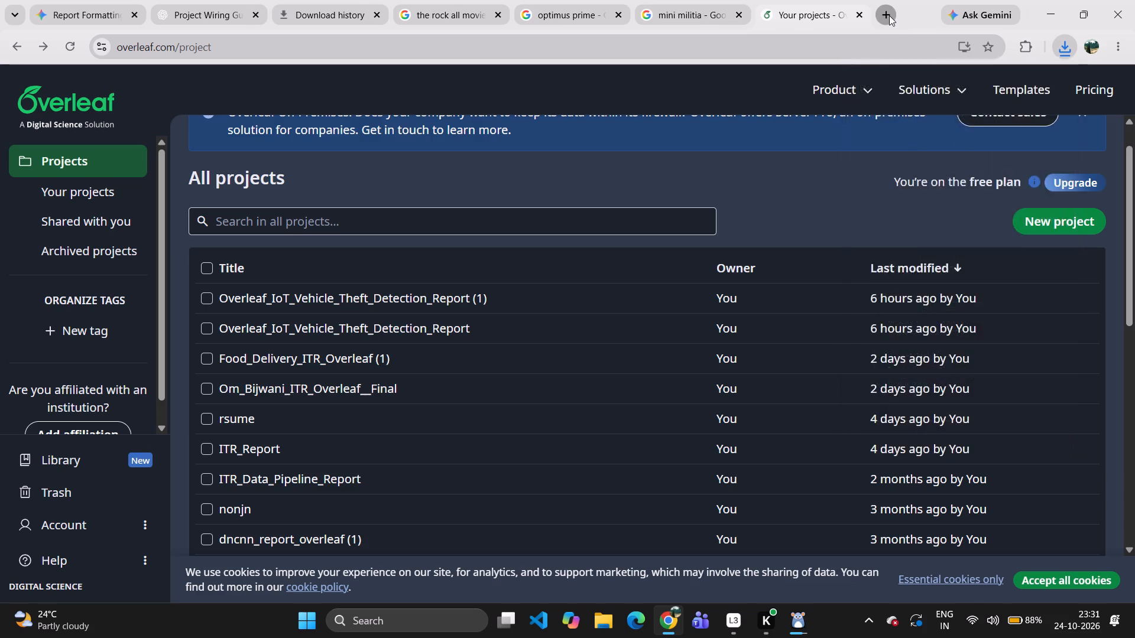
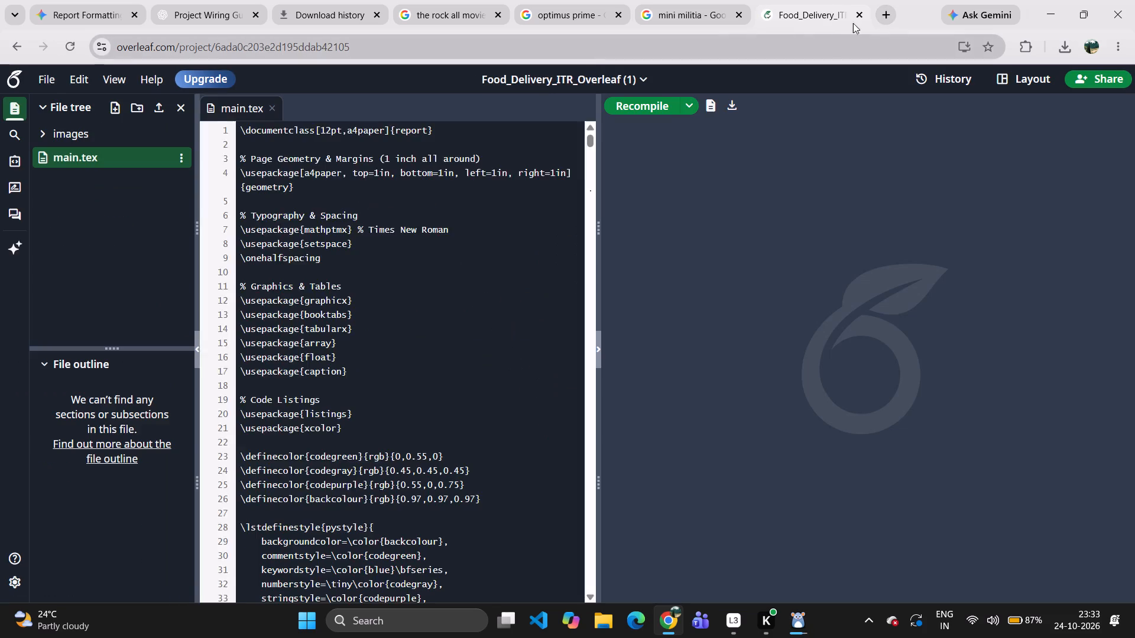
Open a new browser tab.
{"action": "left_click", "coordinate": [883, 19]}
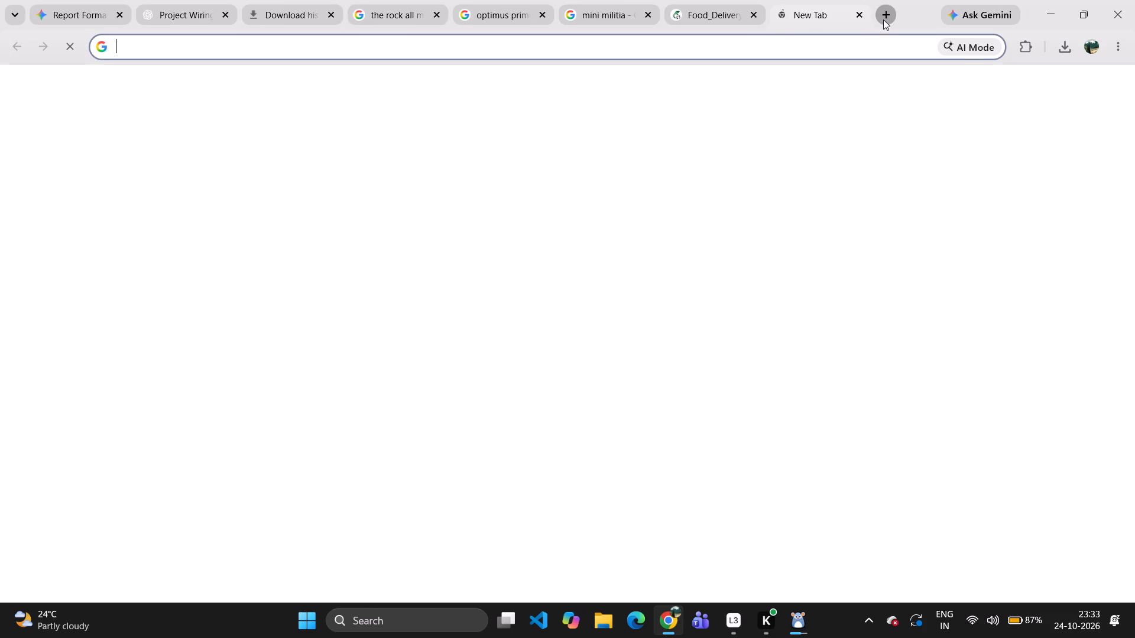
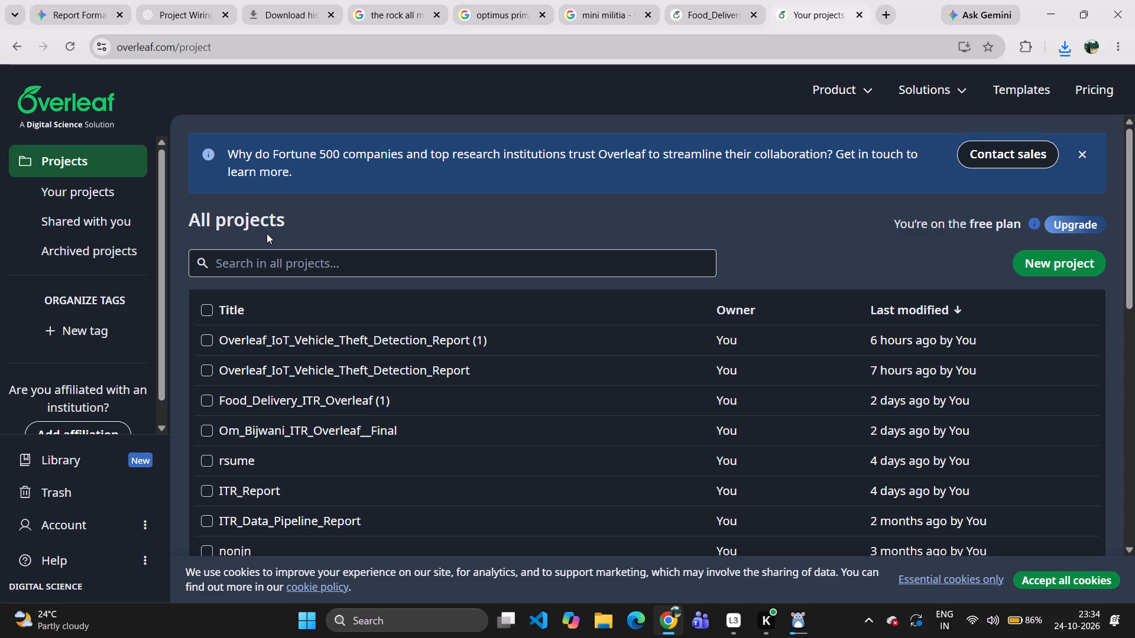
Import the newly downloaded ITR Overleaf zip from the recent downloads as an existing project.
{"action": "left_click", "coordinate": [1040, 259]}
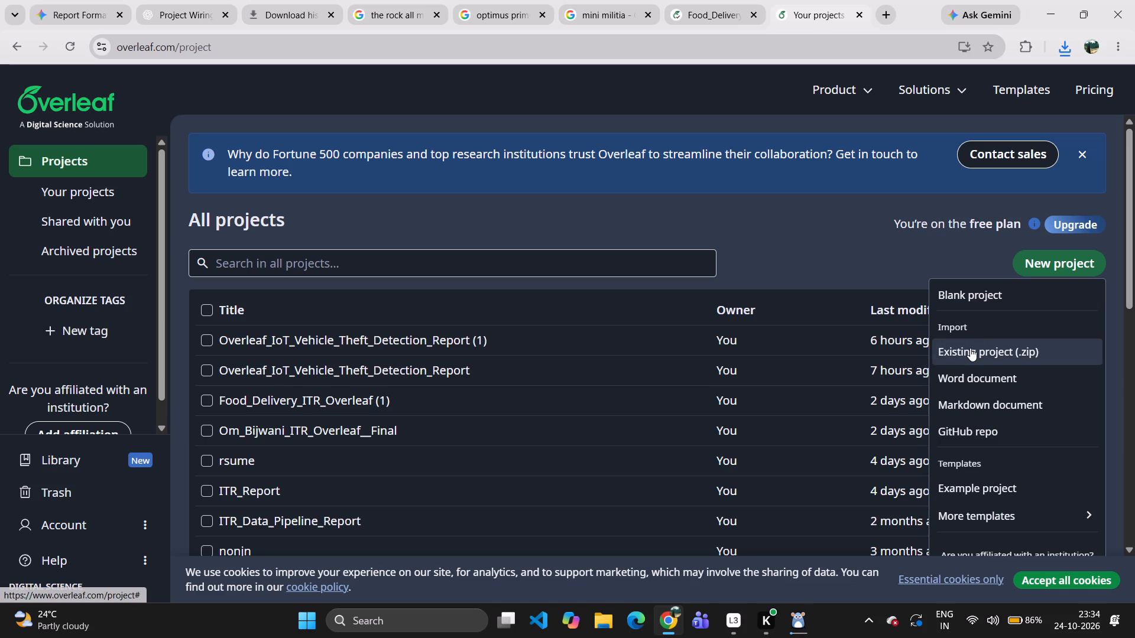
{"action": "left_click", "coordinate": [970, 348]}
{"action": "left_click", "coordinate": [1064, 50]}
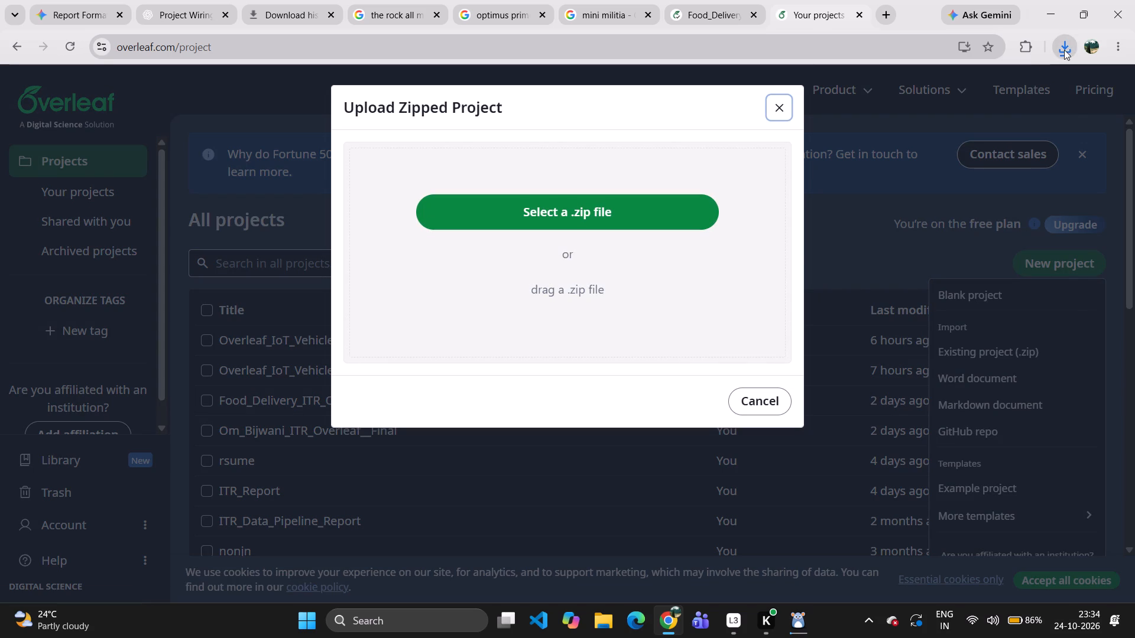
{"action": "left_click_drag", "start_coordinate": [932, 108], "coordinate": [699, 211]}
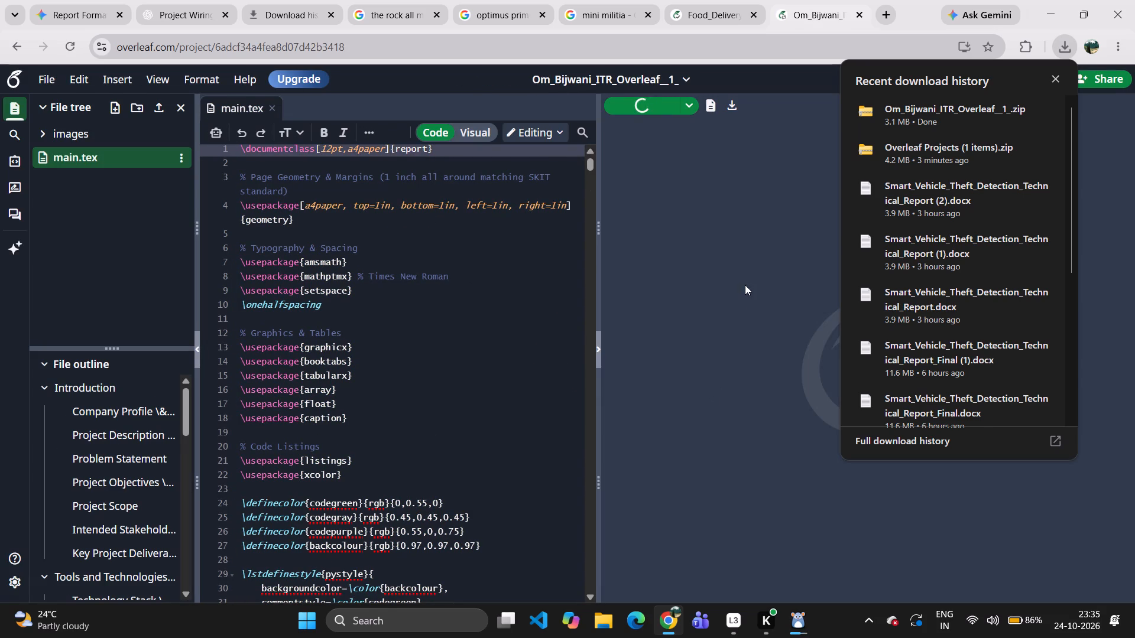
Compare the title page of the food delivery report with that of the newly imported reference report.
{"action": "left_click", "coordinate": [708, 12]}
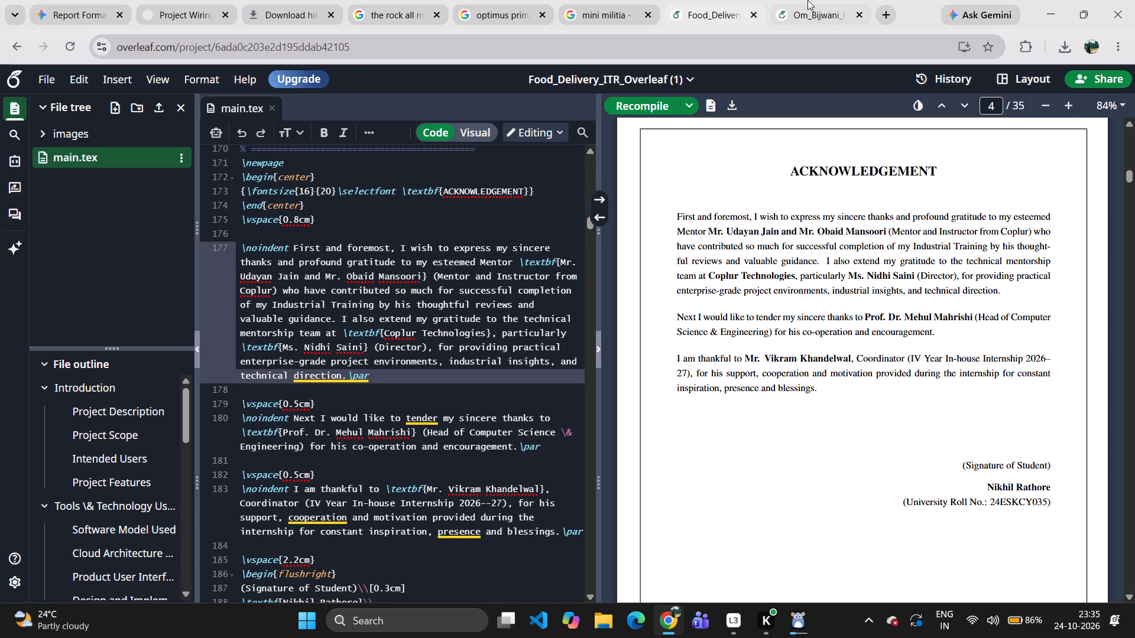
{"action": "left_click", "coordinate": [816, 14]}
{"action": "left_click", "coordinate": [703, 9]}
{"action": "scroll", "coordinate": [496, 493], "scroll_direction": "down", "scroll_amount": 1}
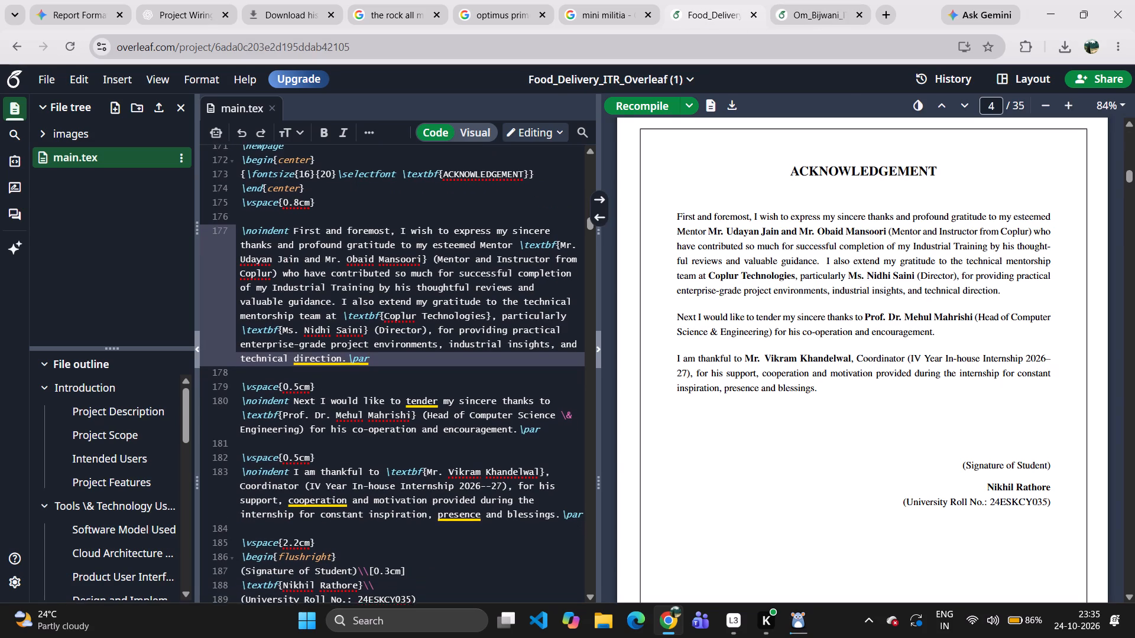
{"action": "scroll", "coordinate": [496, 493], "scroll_direction": "down", "scroll_amount": 2}
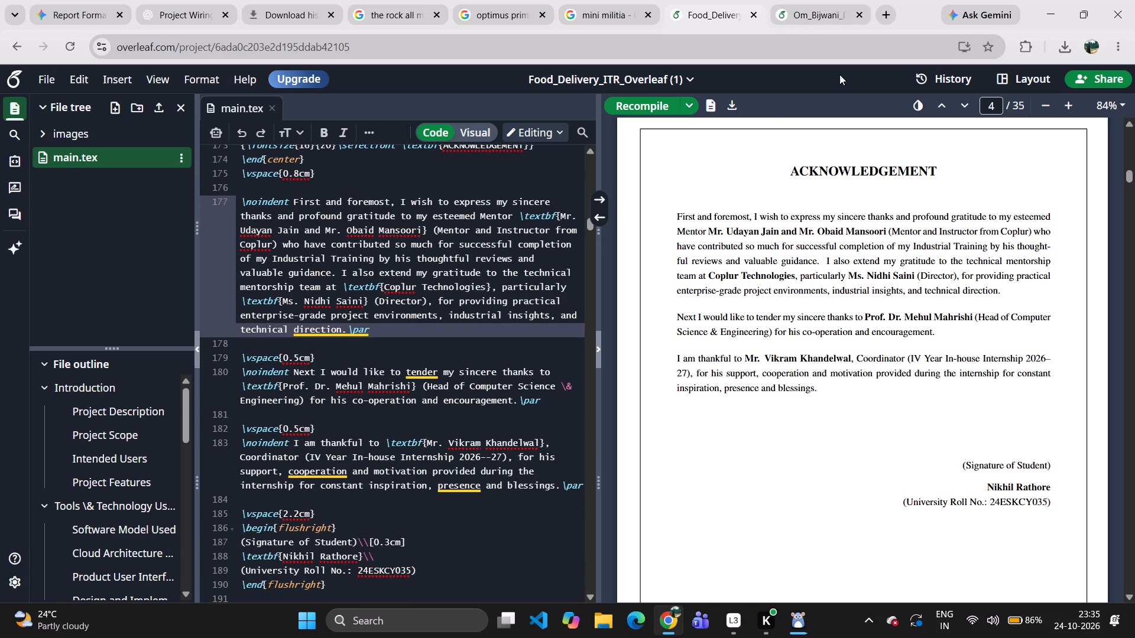
{"action": "left_click", "coordinate": [816, 1]}
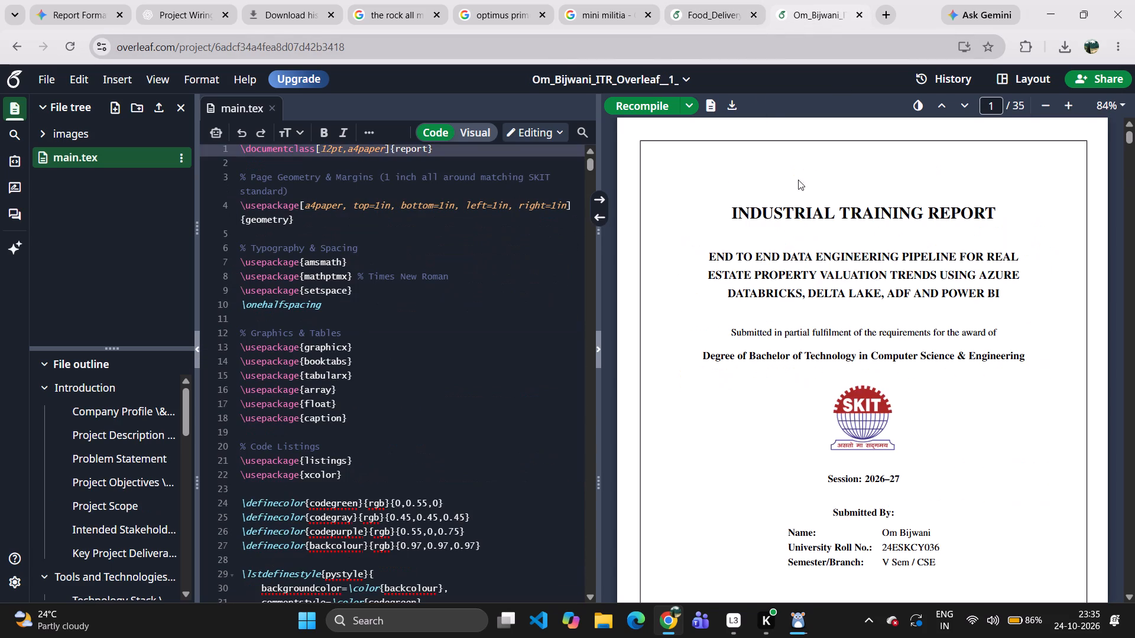
{"action": "scroll", "coordinate": [796, 264], "scroll_direction": "down", "scroll_amount": 4}
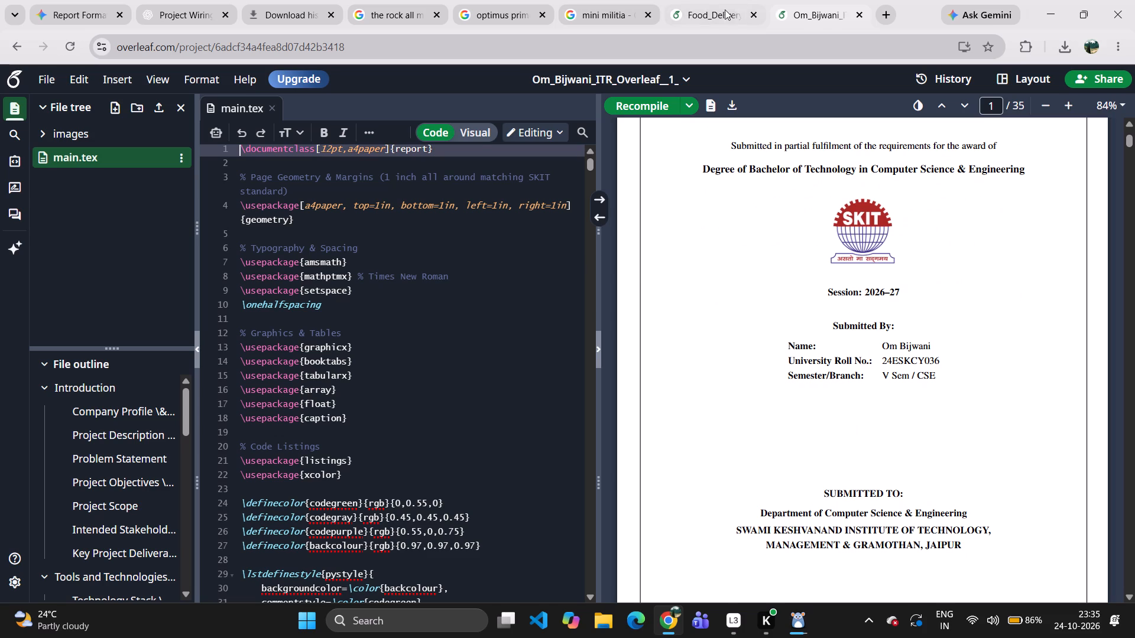
{"action": "left_click", "coordinate": [717, 4]}
{"action": "scroll", "coordinate": [735, 270], "scroll_direction": "up", "scroll_amount": 12}
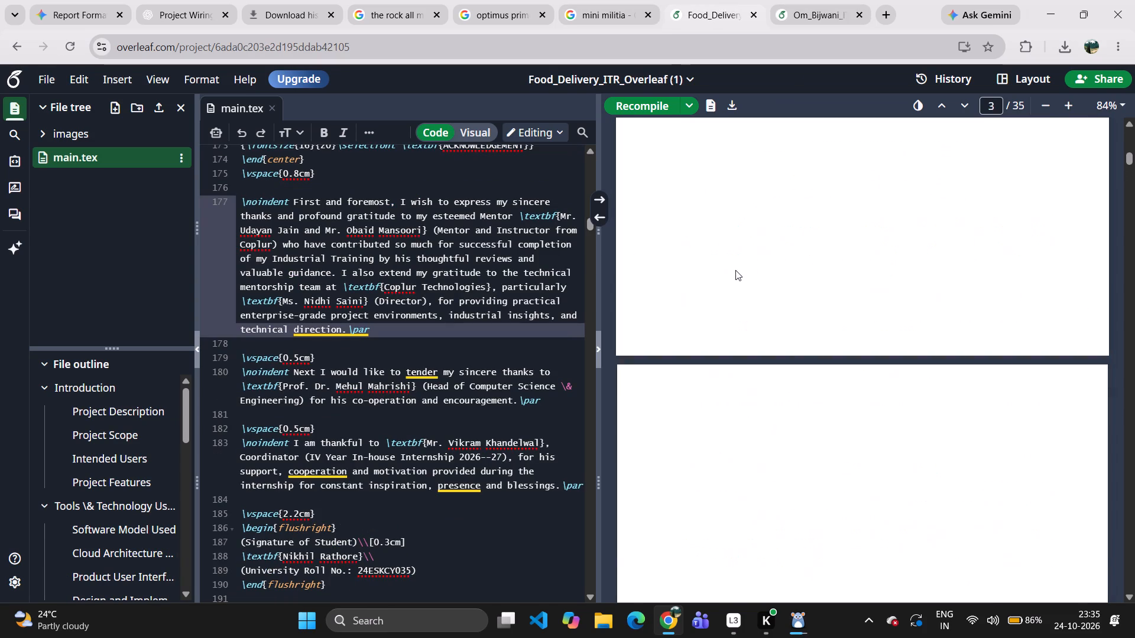
{"action": "scroll", "coordinate": [735, 270], "scroll_direction": "up", "scroll_amount": 2}
{"action": "scroll", "coordinate": [758, 269], "scroll_direction": "down", "scroll_amount": 2}
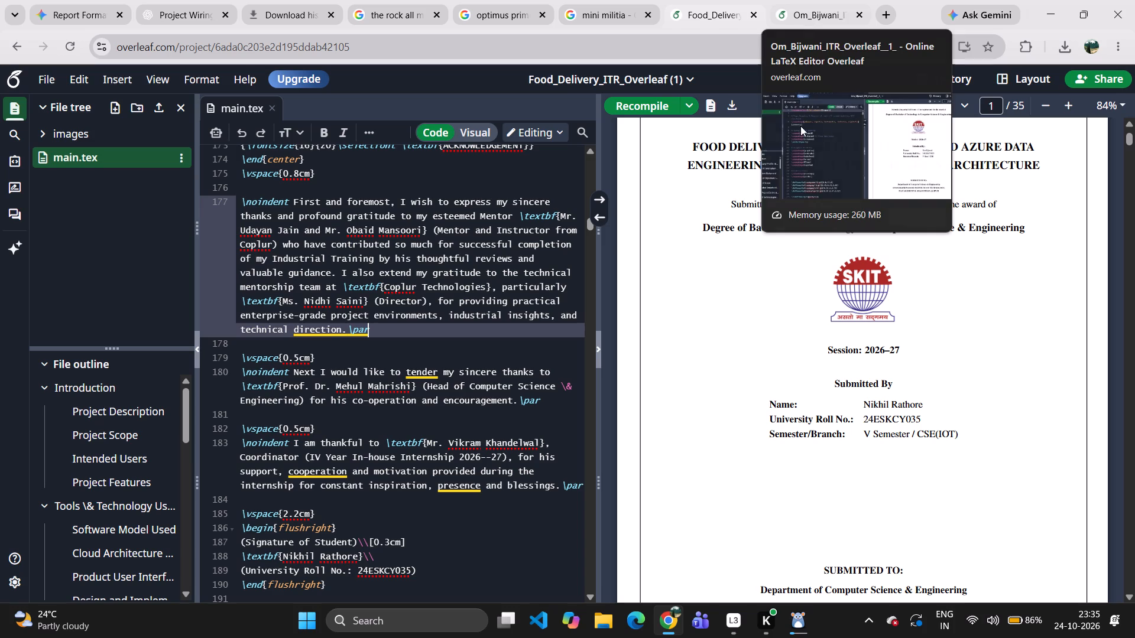
Compare the declaration page of the imported reference report with the food delivery report's declaration, including the student signature block.
{"action": "left_click", "coordinate": [802, 0]}
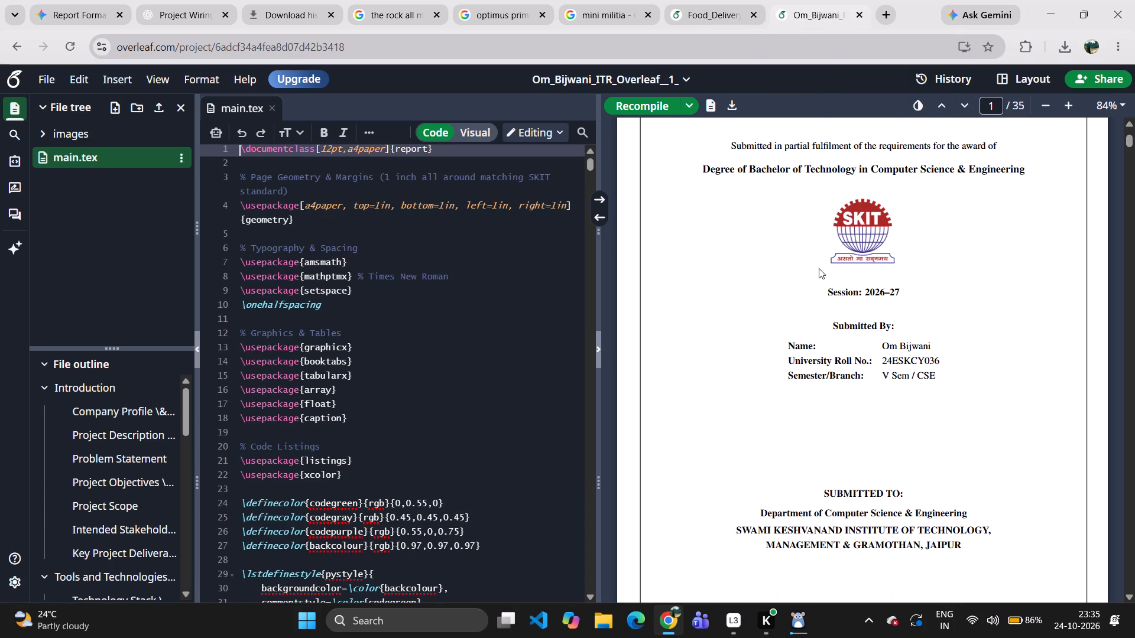
{"action": "scroll", "coordinate": [825, 304], "scroll_direction": "down", "scroll_amount": 2}
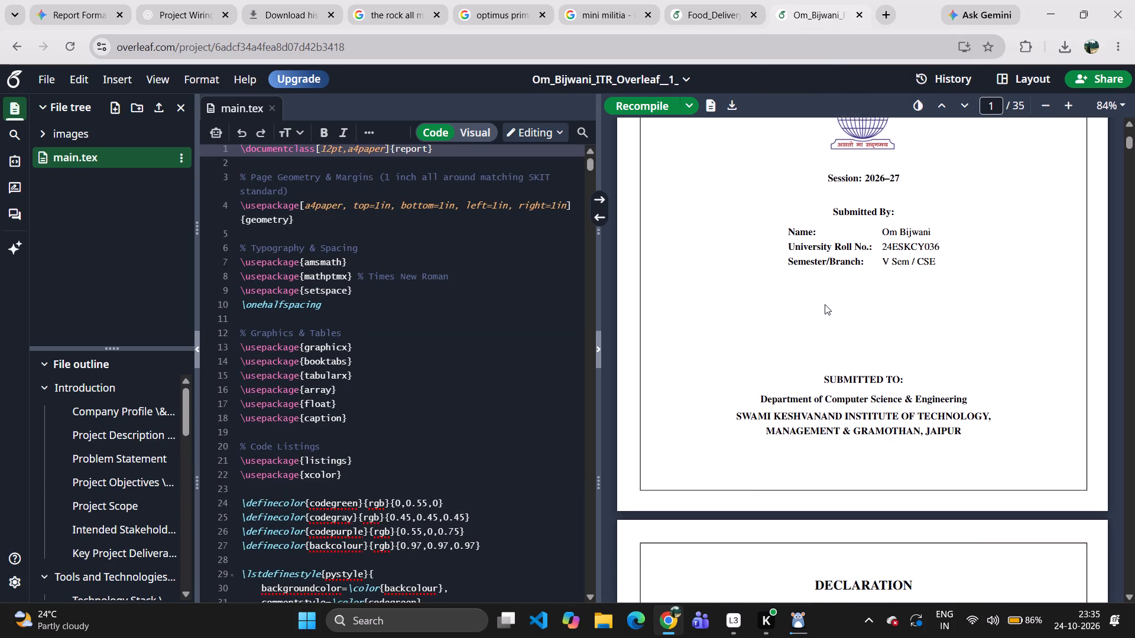
{"action": "scroll", "coordinate": [825, 304], "scroll_direction": "down", "scroll_amount": 5}
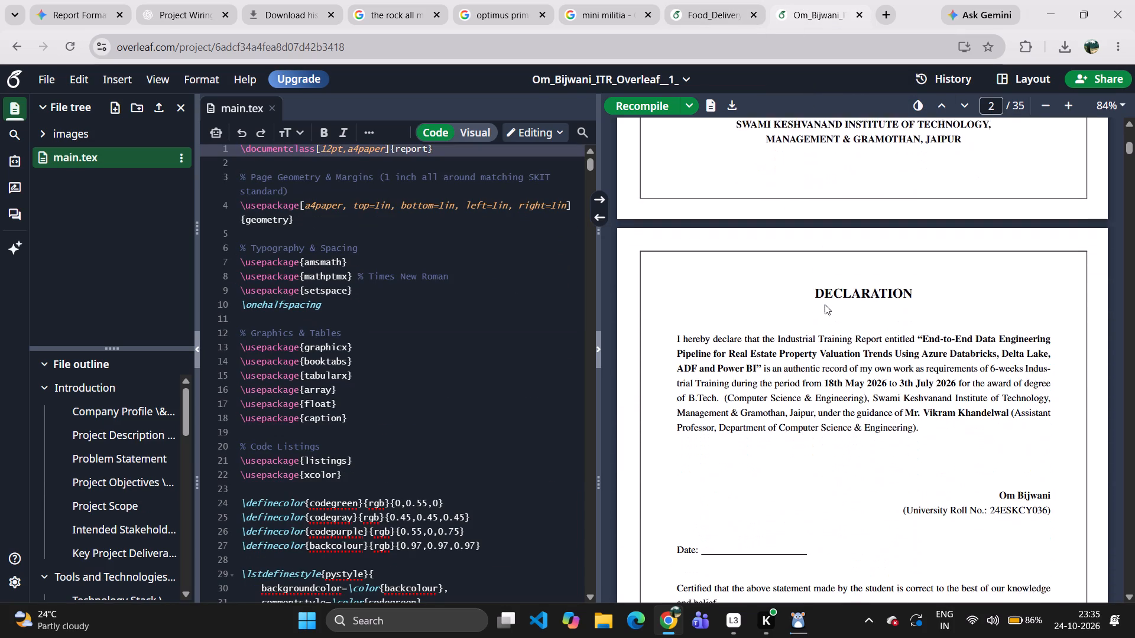
{"action": "scroll", "coordinate": [825, 304], "scroll_direction": "down", "scroll_amount": 3}
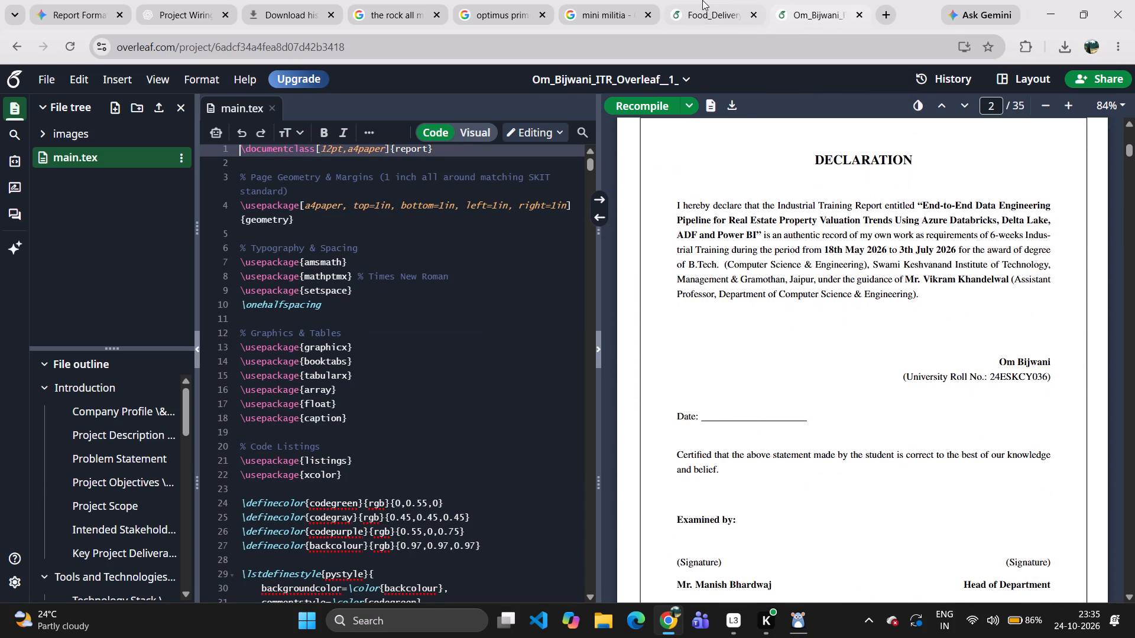
{"action": "left_click", "coordinate": [706, 1]}
{"action": "scroll", "coordinate": [702, 291], "scroll_direction": "down", "scroll_amount": 3}
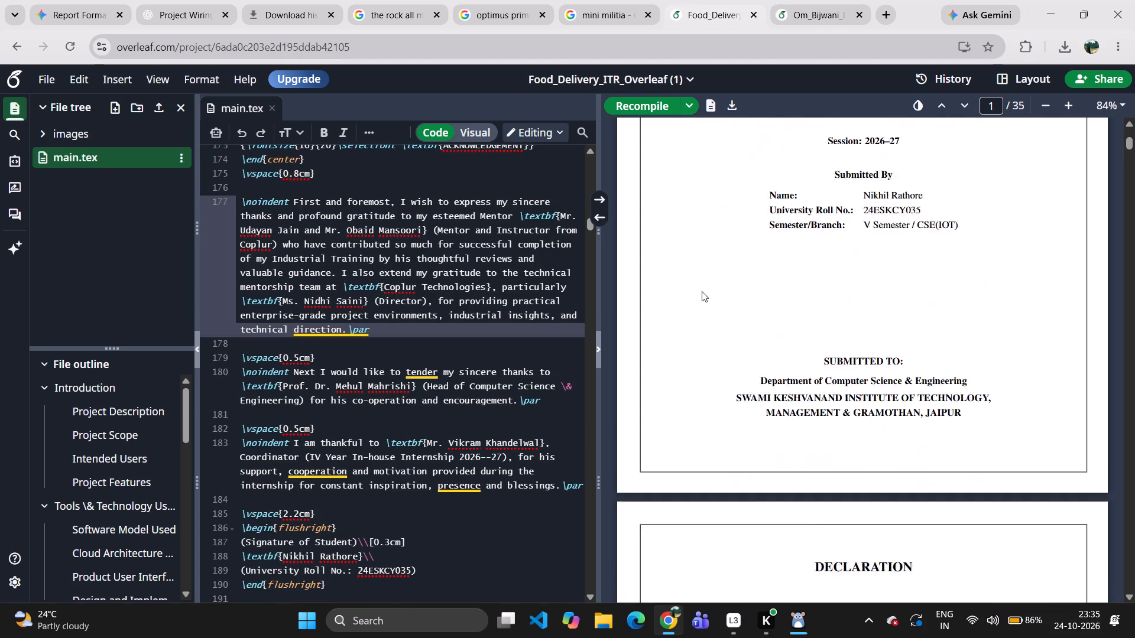
{"action": "scroll", "coordinate": [702, 291], "scroll_direction": "down", "scroll_amount": 6}
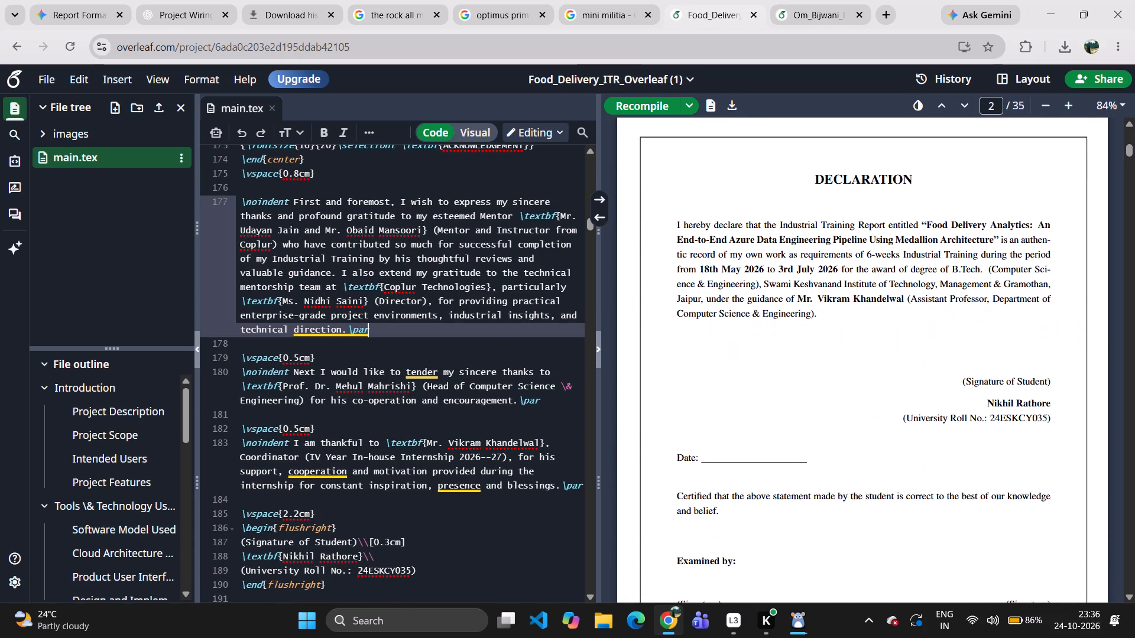
{"action": "scroll", "coordinate": [702, 291], "scroll_direction": "down", "scroll_amount": 1}
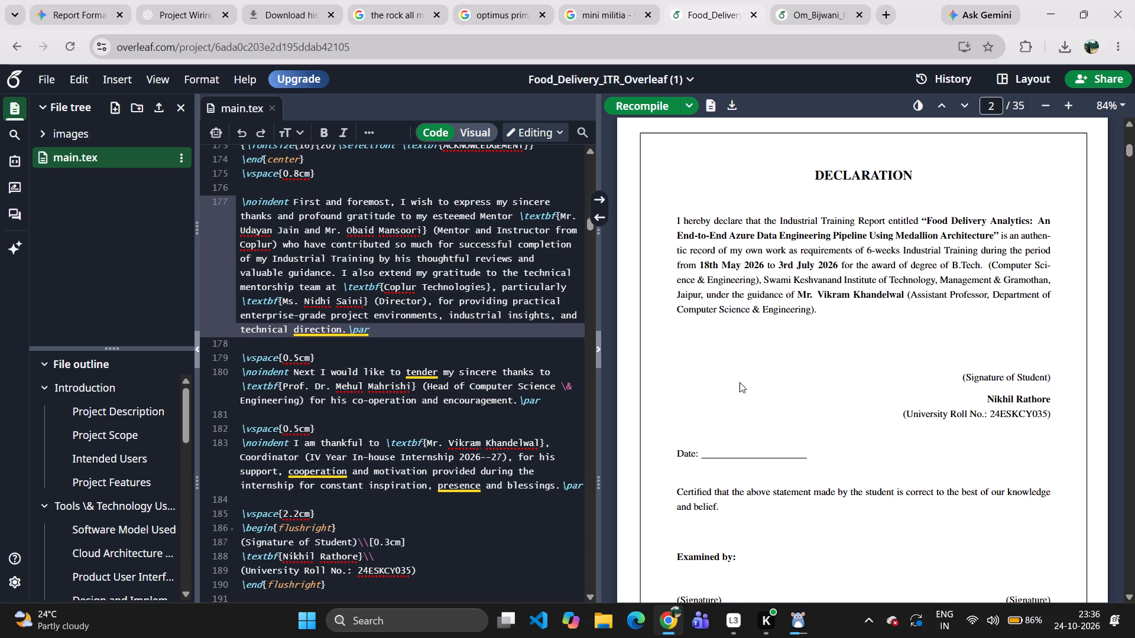
{"action": "scroll", "coordinate": [760, 409], "scroll_direction": "down", "scroll_amount": 1}
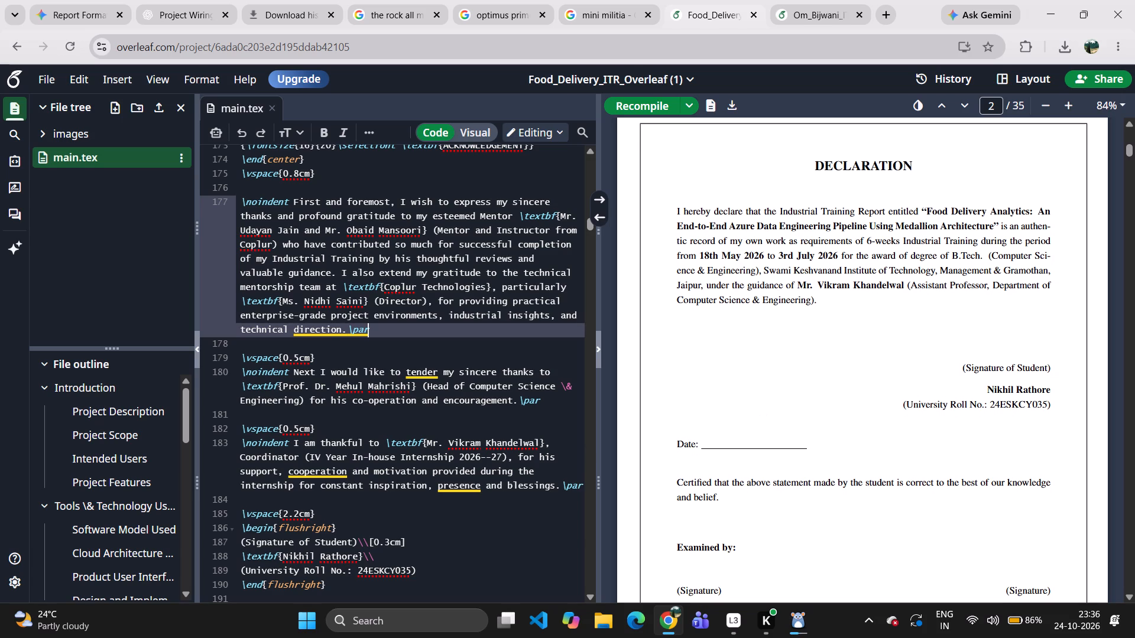
Delete the "(Signature of Student)\\[0.3cm]" text from the acknowledgement's signature block in the food delivery report's main.tex and recompile.
{"action": "left_click", "coordinate": [411, 542]}
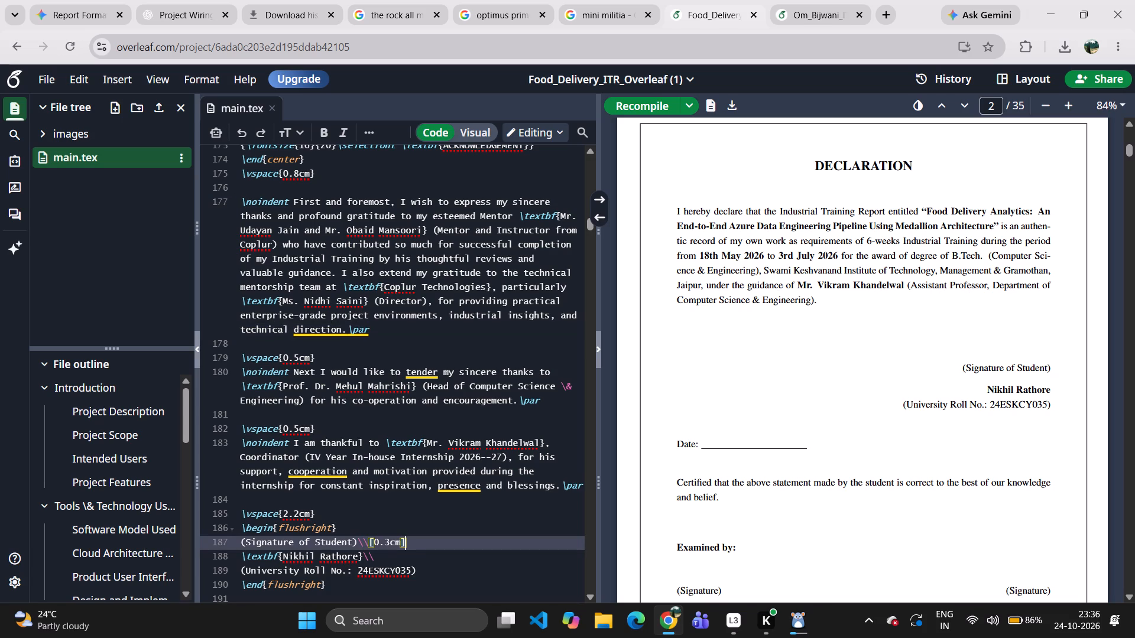
{"action": "key", "text": "BackSpace"}
{"action": "key", "text": "BackSpace"}
{"action": "key", "text": "BackSpace"}
{"action": "key", "text": "BackSpace"}
{"action": "key", "text": "BackSpace"}
{"action": "key", "text": "BackSpace"}
{"action": "key", "text": "BackSpace"}
{"action": "key", "text": "BackSpace"}
{"action": "key", "text": "BackSpace"}
{"action": "key", "text": "BackSpace"}
{"action": "key", "text": "BackSpace"}
{"action": "key", "text": "BackSpace"}
{"action": "key", "text": "BackSpace"}
{"action": "key", "text": "BackSpace"}
{"action": "key", "text": "BackSpace"}
{"action": "key", "text": "BackSpace"}
{"action": "key", "text": "BackSpace"}
{"action": "key", "text": "BackSpace"}
{"action": "key", "text": "BackSpace"}
{"action": "key", "text": "BackSpace"}
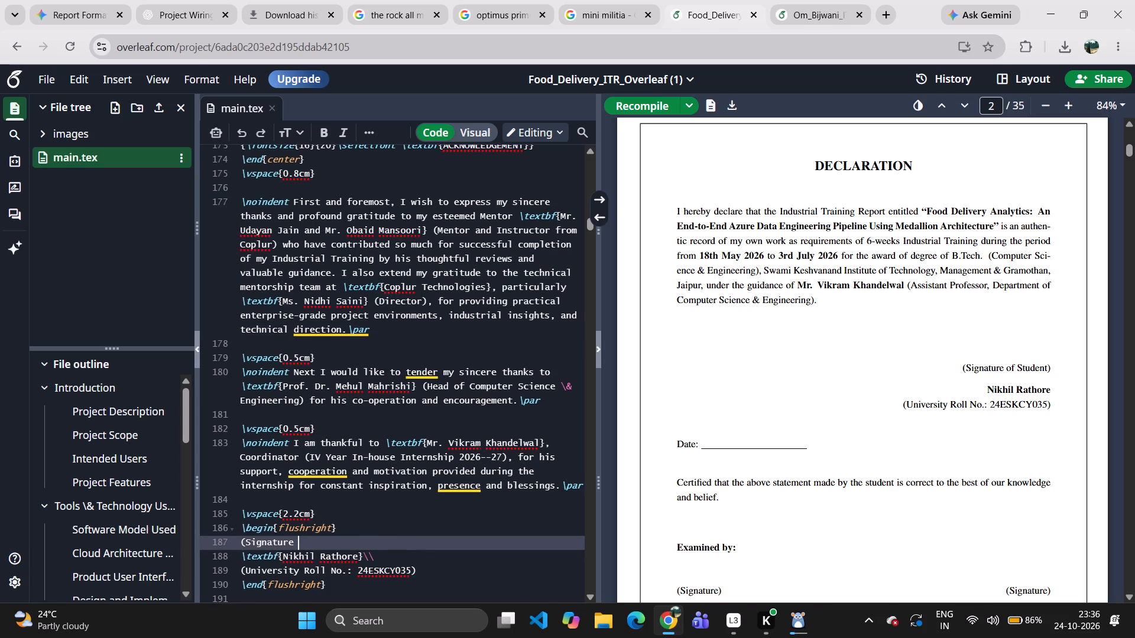
{"action": "key", "text": "BackSpace"}
{"action": "key", "text": "BackSpace"}
{"action": "key", "text": "BackSpace"}
{"action": "key", "text": "BackSpace"}
{"action": "key", "text": "BackSpace"}
{"action": "key", "text": "BackSpace"}
{"action": "key", "text": "BackSpace"}
{"action": "key", "text": "BackSpace"}
{"action": "key", "text": "BackSpace"}
{"action": "key", "text": "BackSpace"}
{"action": "key", "text": "BackSpace"}
{"action": "left_click", "coordinate": [633, 108]}
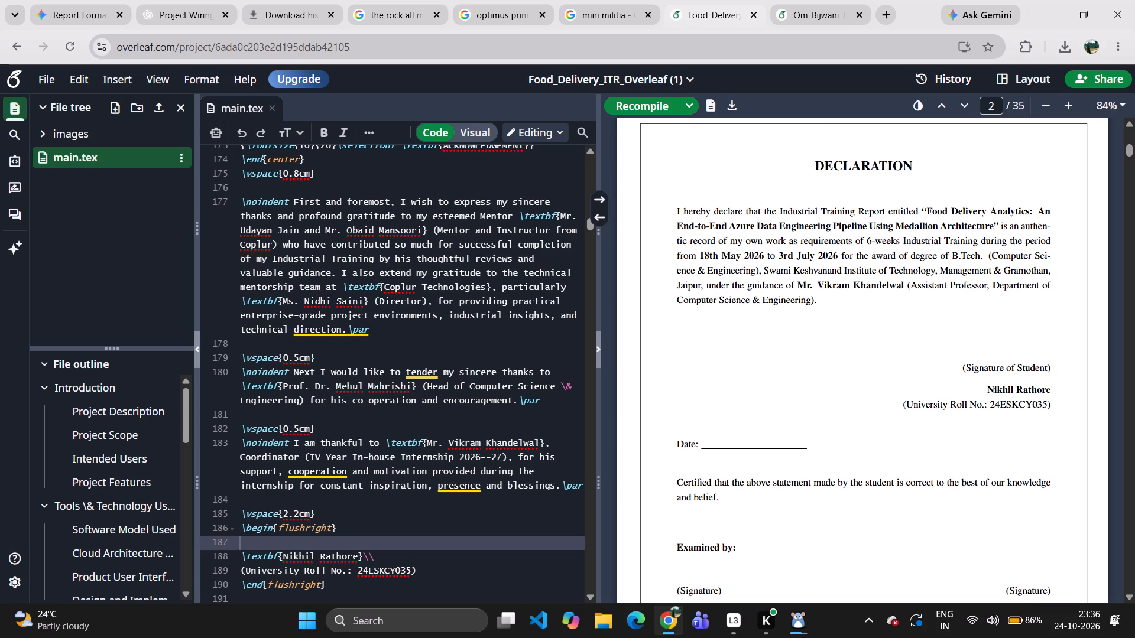
Check the recompiled declaration, certificate and acknowledgement pages of the food delivery report and look over their LaTeX source.
{"action": "scroll", "coordinate": [401, 463], "scroll_direction": "right", "scroll_amount": 1}
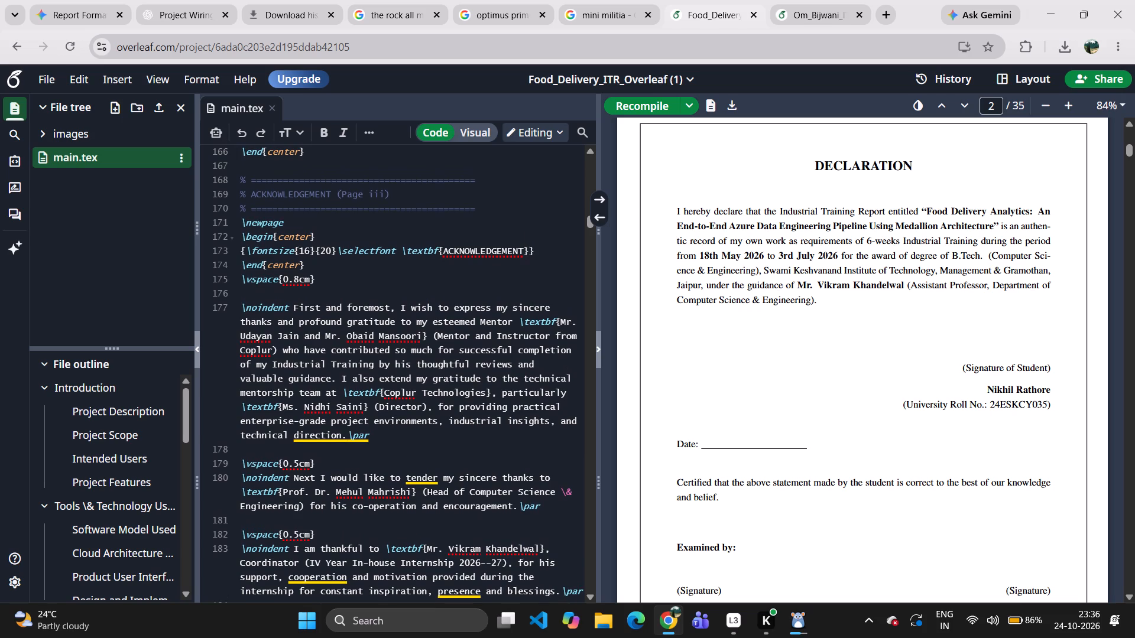
{"action": "scroll", "coordinate": [401, 463], "scroll_direction": "right", "scroll_amount": 1}
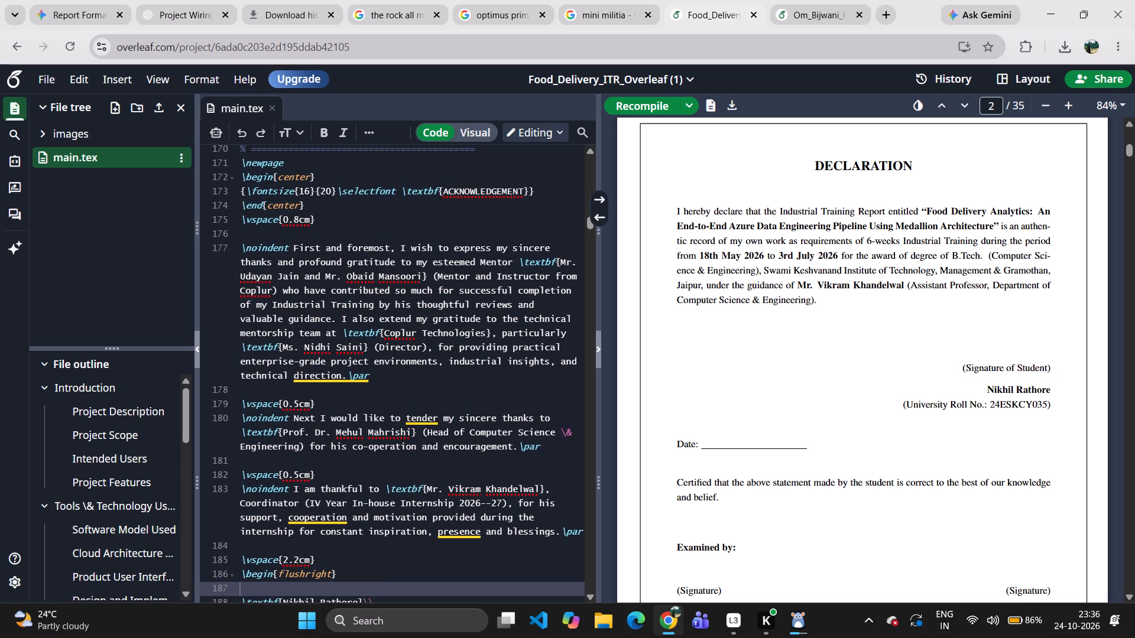
{"action": "scroll", "coordinate": [401, 463], "scroll_direction": "right", "scroll_amount": 1}
{"action": "scroll", "coordinate": [719, 471], "scroll_direction": "down", "scroll_amount": 6}
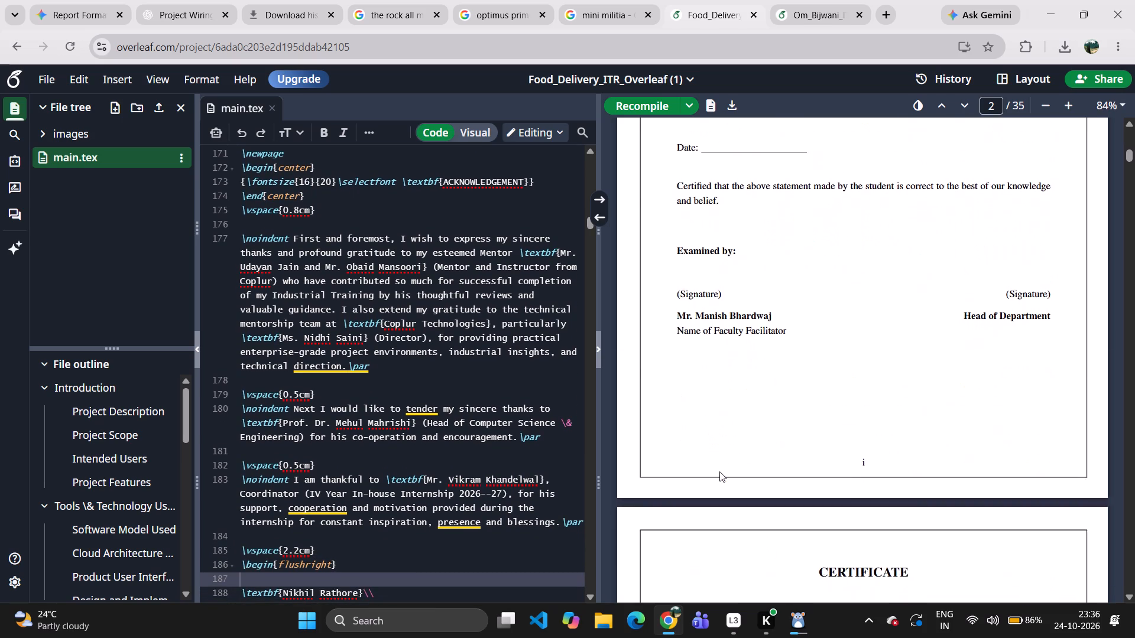
{"action": "scroll", "coordinate": [719, 471], "scroll_direction": "down", "scroll_amount": 8}
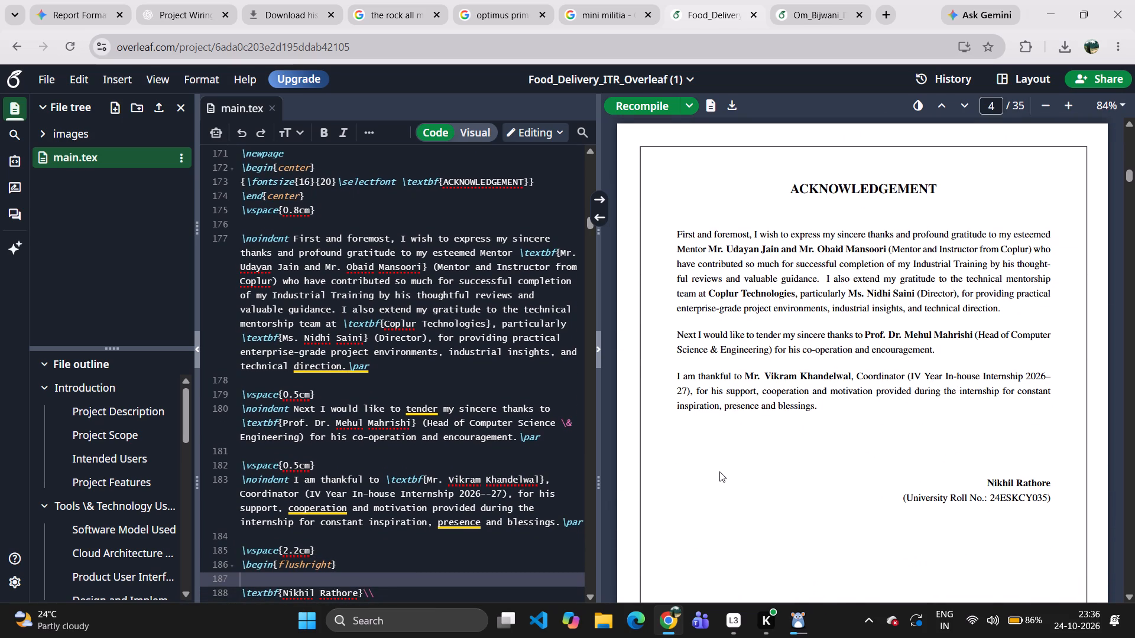
{"action": "scroll", "coordinate": [719, 471], "scroll_direction": "down", "scroll_amount": 1}
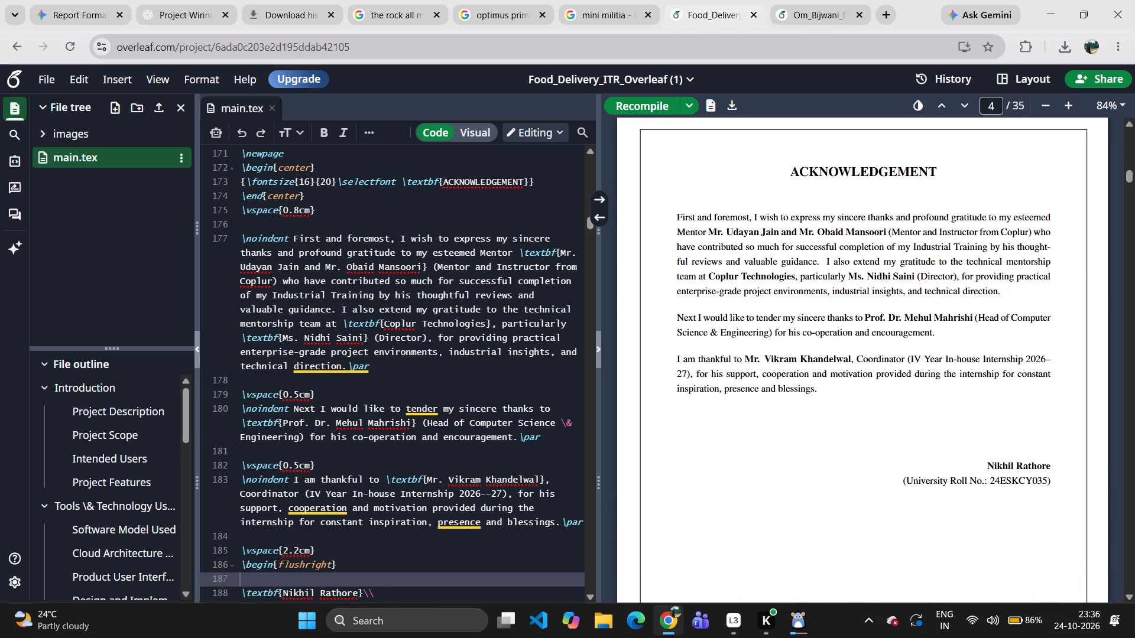
{"action": "scroll", "coordinate": [436, 499], "scroll_direction": "up", "scroll_amount": 4}
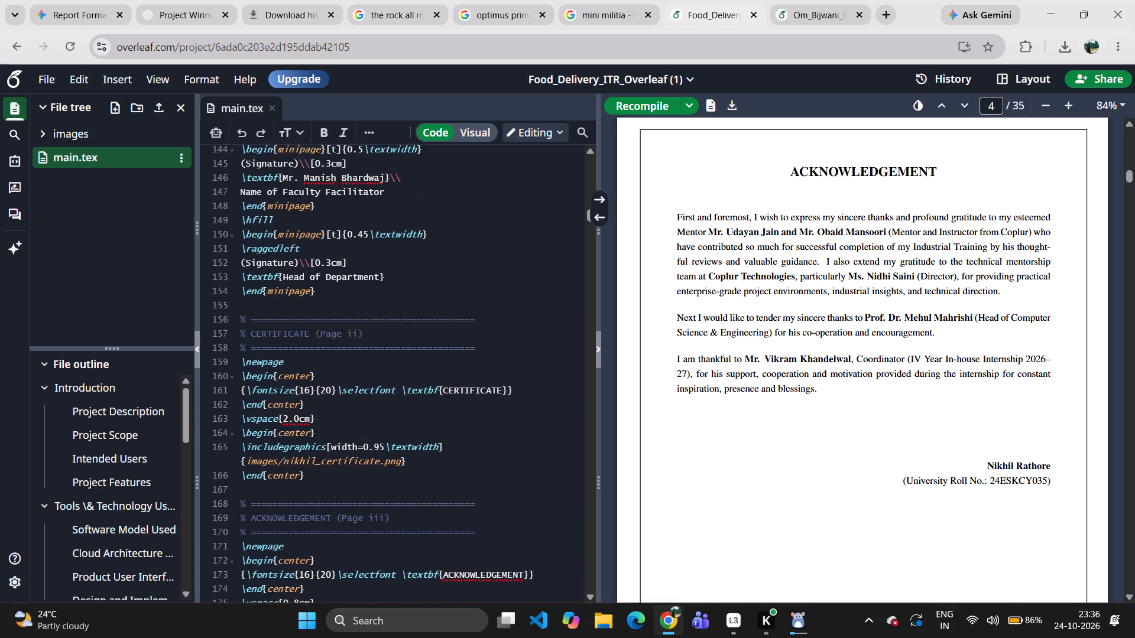
{"action": "scroll", "coordinate": [436, 499], "scroll_direction": "up", "scroll_amount": 3}
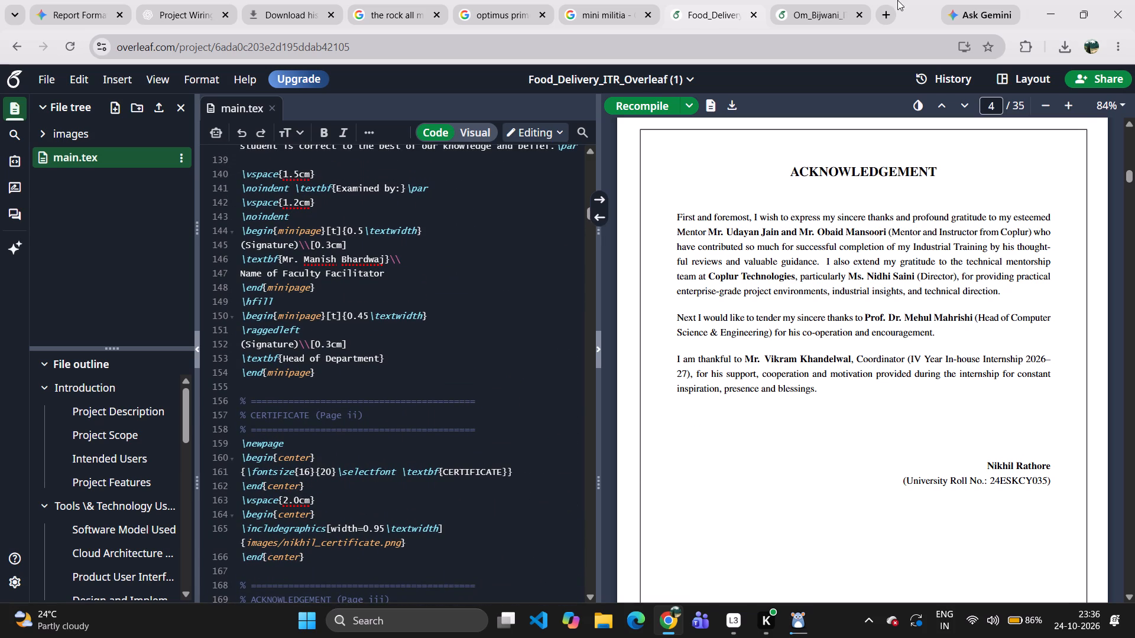
Review the imported reference report's declaration, certificate and acknowledgement pages for comparison with the food delivery report.
{"action": "left_click", "coordinate": [819, 0]}
{"action": "scroll", "coordinate": [827, 284], "scroll_direction": "down", "scroll_amount": 2}
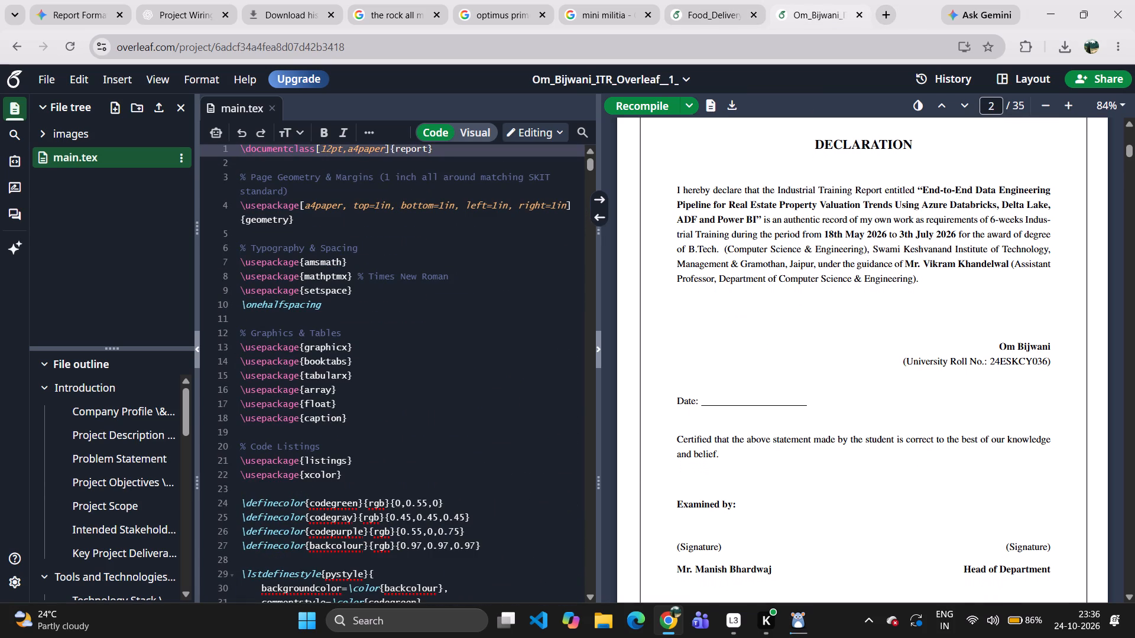
{"action": "scroll", "coordinate": [827, 284], "scroll_direction": "down", "scroll_amount": 5}
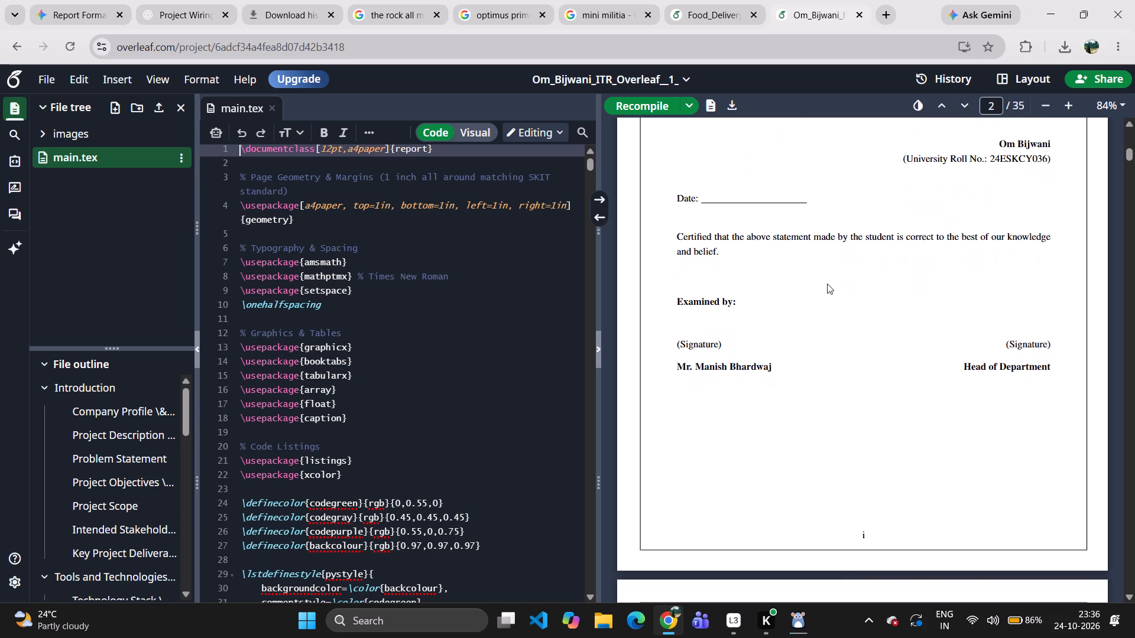
{"action": "scroll", "coordinate": [827, 284], "scroll_direction": "down", "scroll_amount": 6}
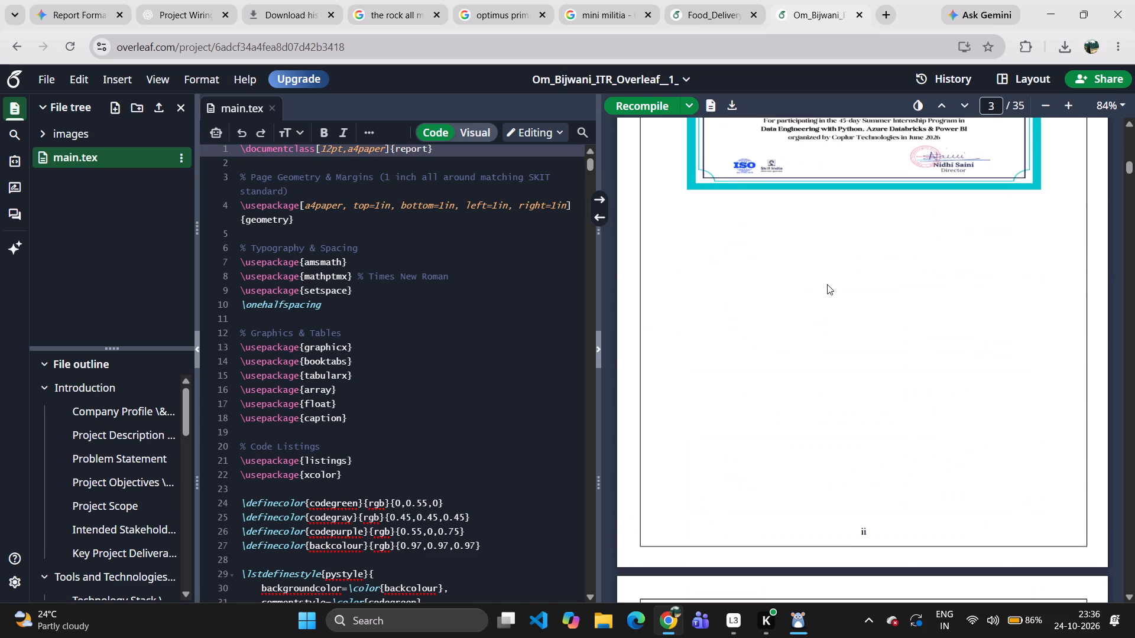
{"action": "scroll", "coordinate": [827, 284], "scroll_direction": "down", "scroll_amount": 5}
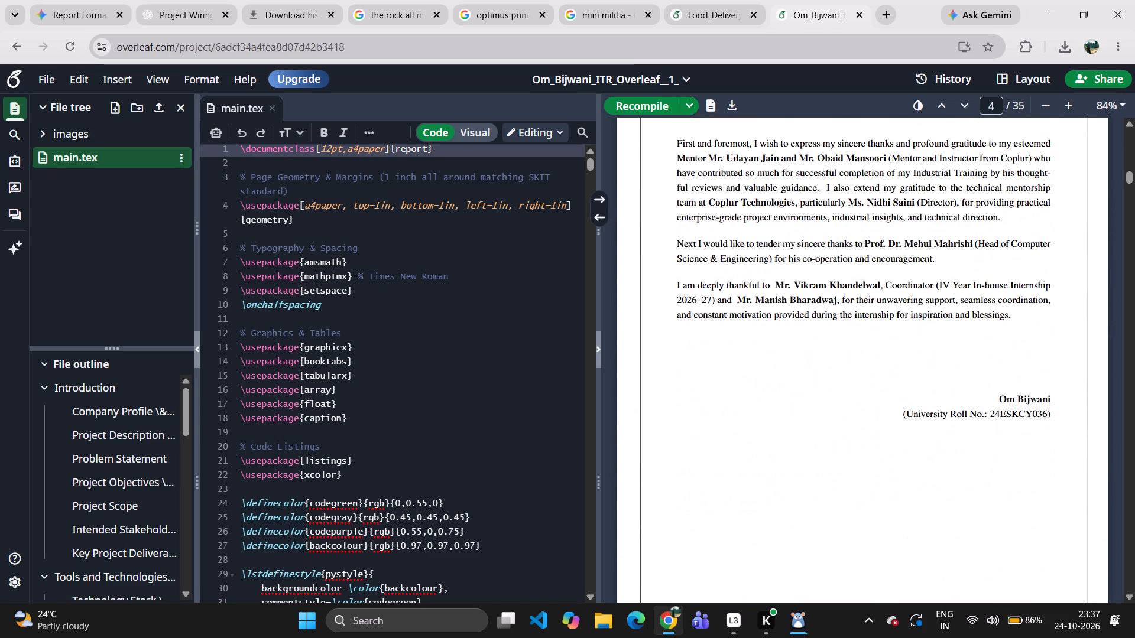
Compare the acknowledgement pages of both reports and examine the LaTeX source of the reference report's closing "I am deeply thankful" paragraph.
{"action": "scroll", "coordinate": [827, 284], "scroll_direction": "up", "scroll_amount": 1}
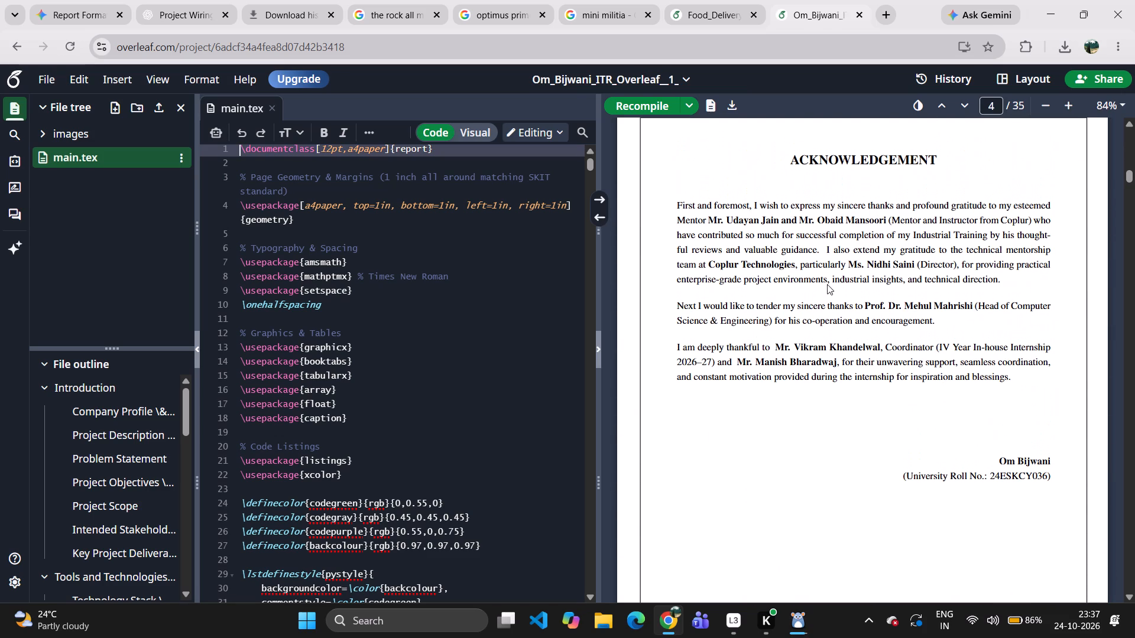
{"action": "left_click", "coordinate": [699, 0]}
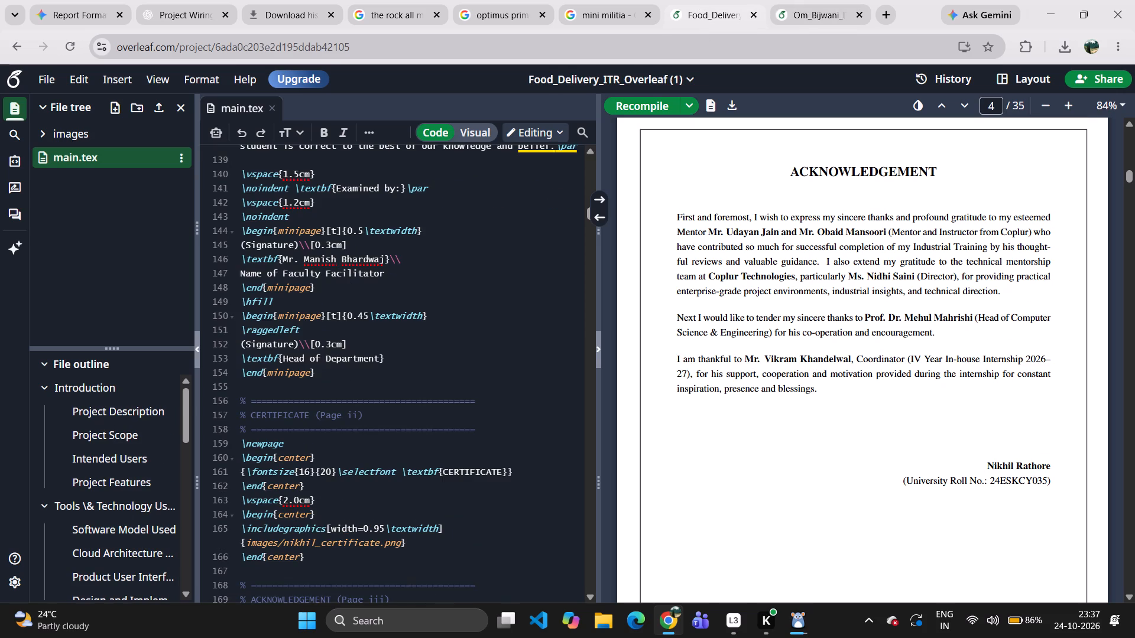
{"action": "left_click", "coordinate": [822, 0]}
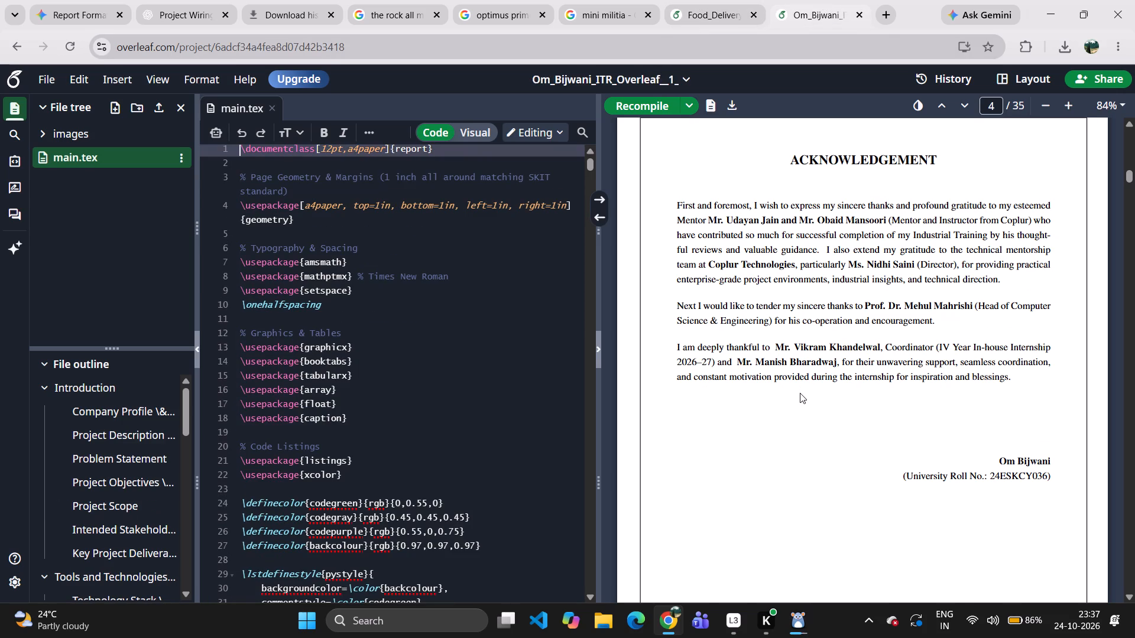
{"action": "double_click", "coordinate": [800, 390]}
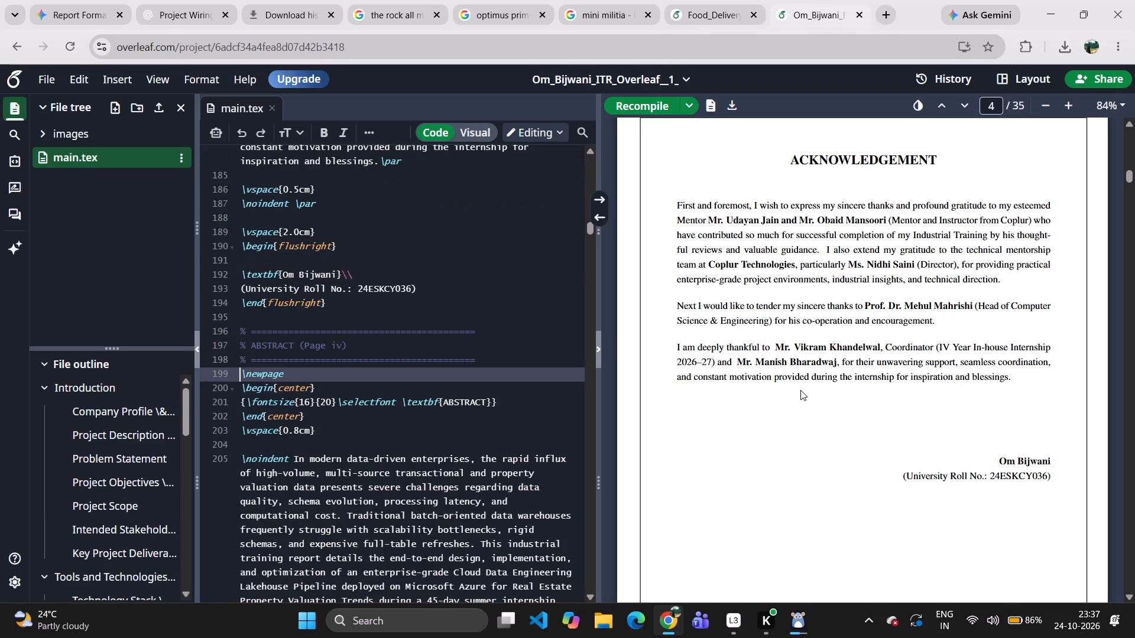
{"action": "scroll", "coordinate": [497, 429], "scroll_direction": "down", "scroll_amount": 2}
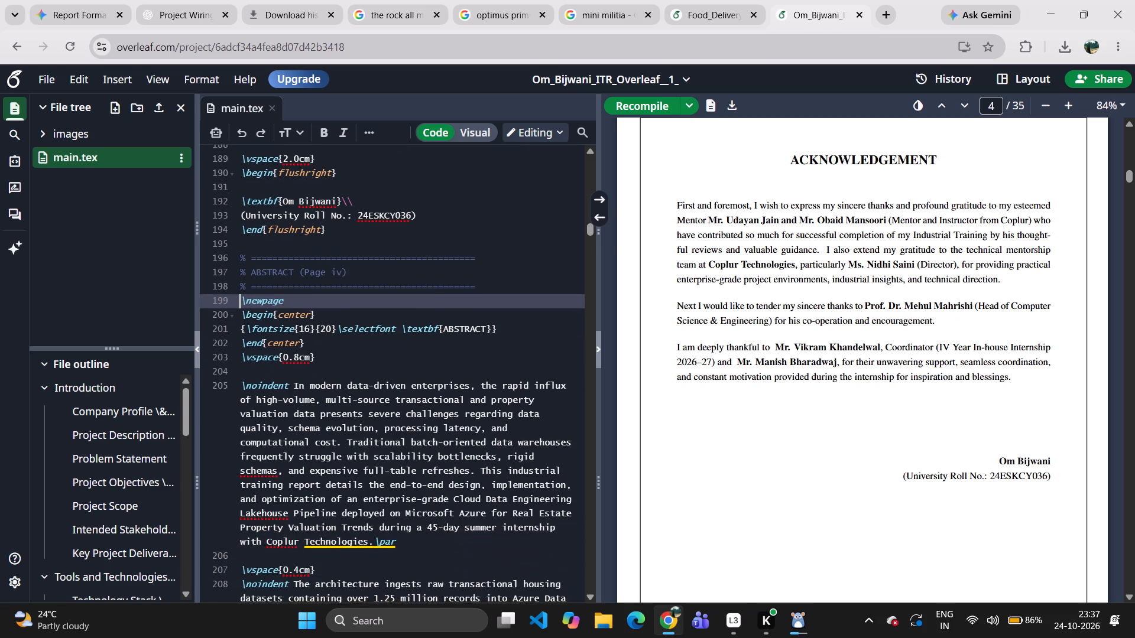
{"action": "scroll", "coordinate": [497, 429], "scroll_direction": "down", "scroll_amount": 2}
{"action": "scroll", "coordinate": [497, 429], "scroll_direction": "up", "scroll_amount": 3}
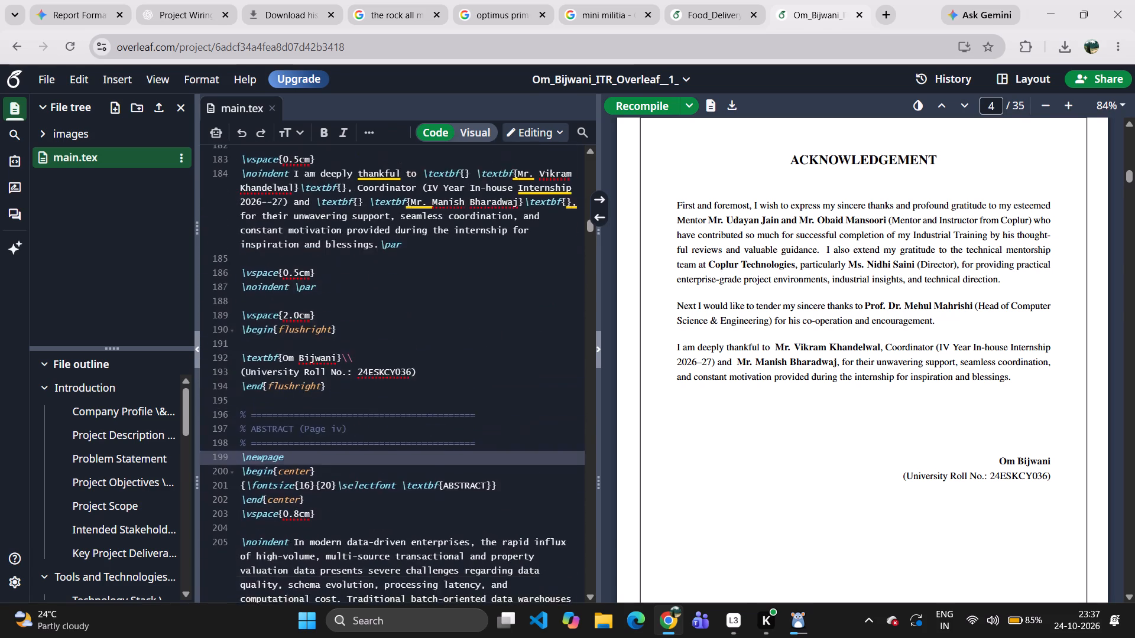
{"action": "scroll", "coordinate": [497, 429], "scroll_direction": "up", "scroll_amount": 2}
{"action": "scroll", "coordinate": [497, 429], "scroll_direction": "down", "scroll_amount": 1}
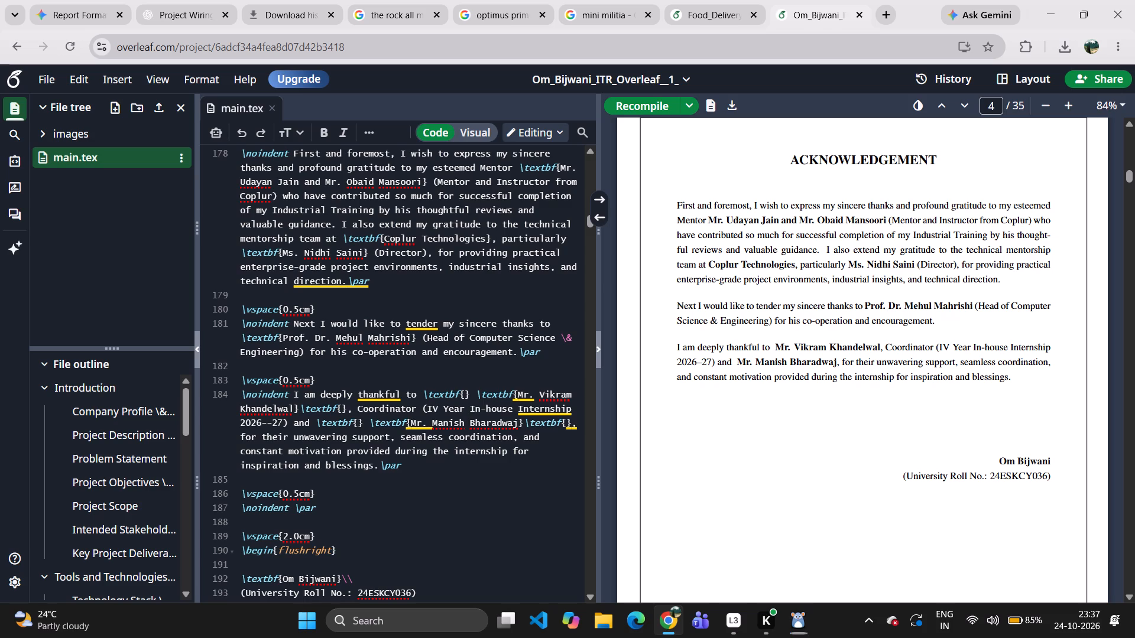
Replace the food delivery acknowledgement's "I am thankful to" paragraph in main.tex with the reference report's "I am deeply thankful to" paragraph and recompile.
{"action": "left_click", "coordinate": [694, 0]}
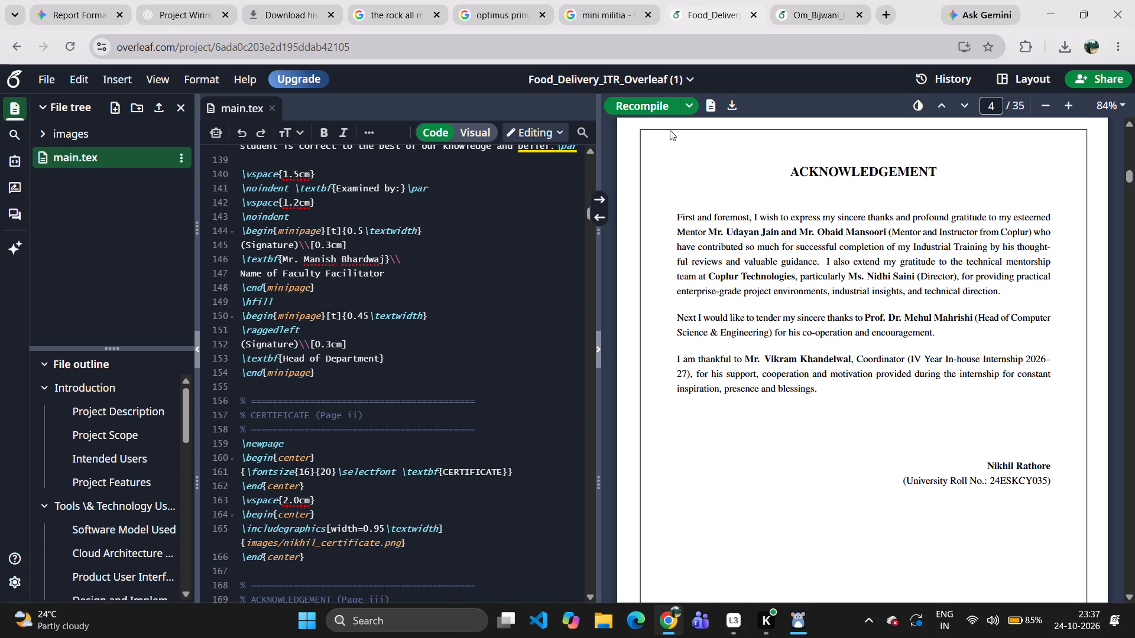
{"action": "triple_click", "coordinate": [818, 385]}
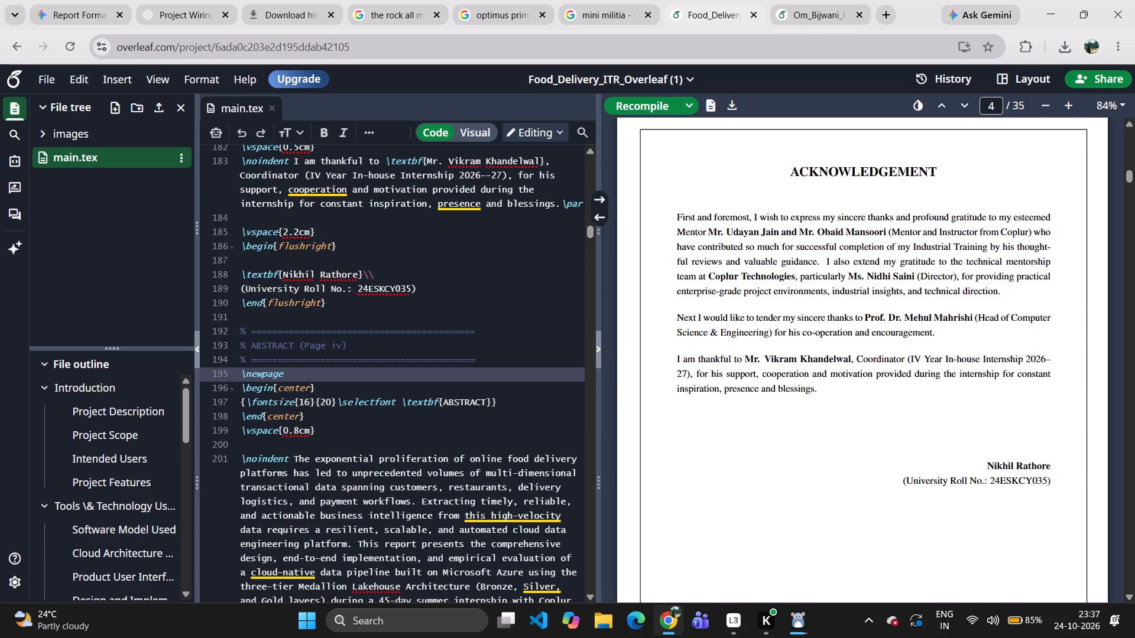
{"action": "scroll", "coordinate": [510, 443], "scroll_direction": "up", "scroll_amount": 1}
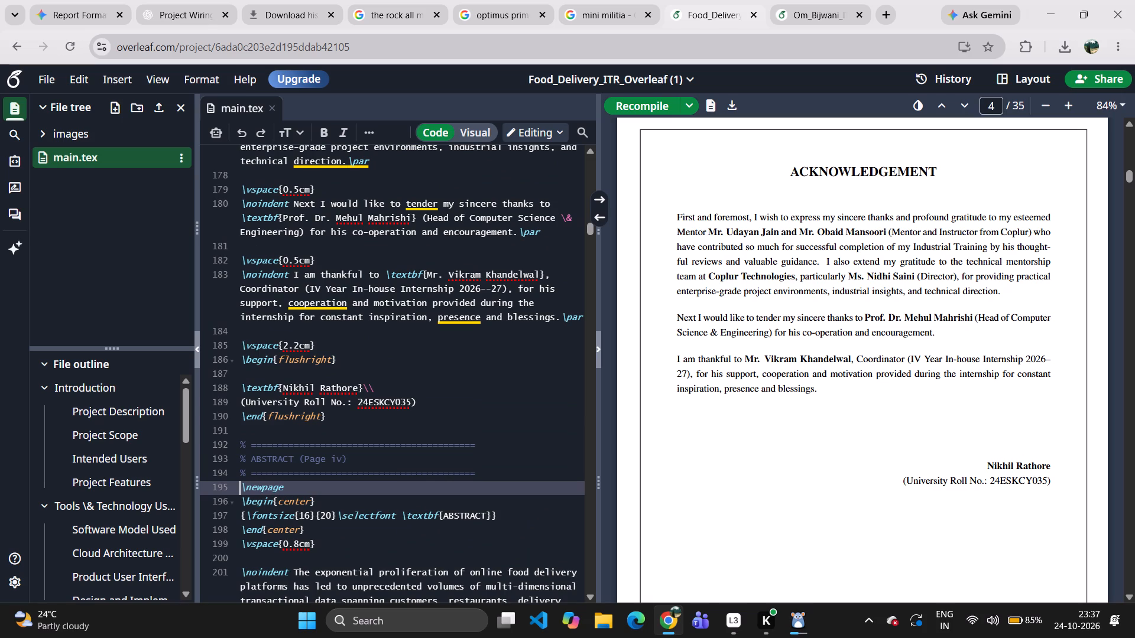
{"action": "scroll", "coordinate": [510, 443], "scroll_direction": "up", "scroll_amount": 1}
{"action": "scroll", "coordinate": [510, 443], "scroll_direction": "left", "scroll_amount": 1}
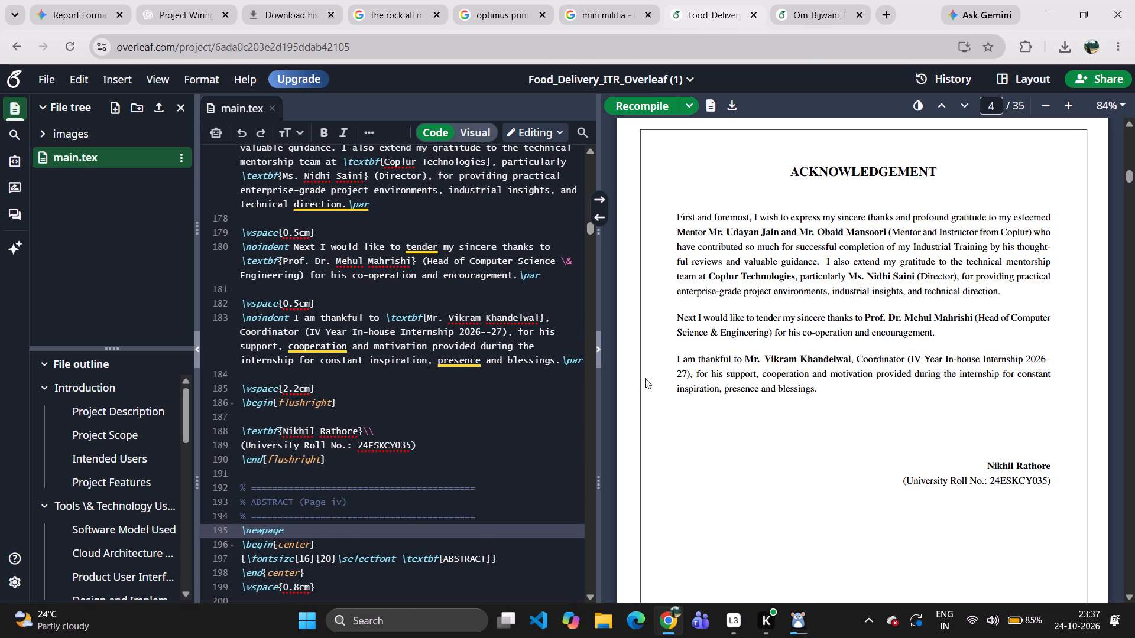
{"action": "left_click", "coordinate": [810, 0]}
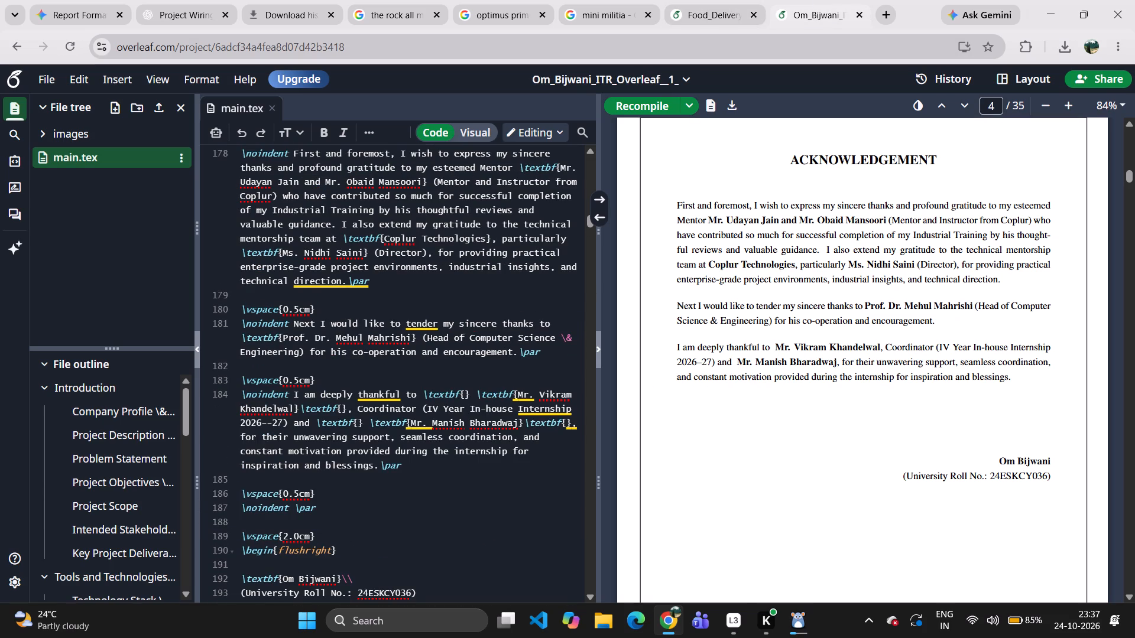
{"action": "left_click_drag", "start_coordinate": [404, 471], "coordinate": [229, 392]}
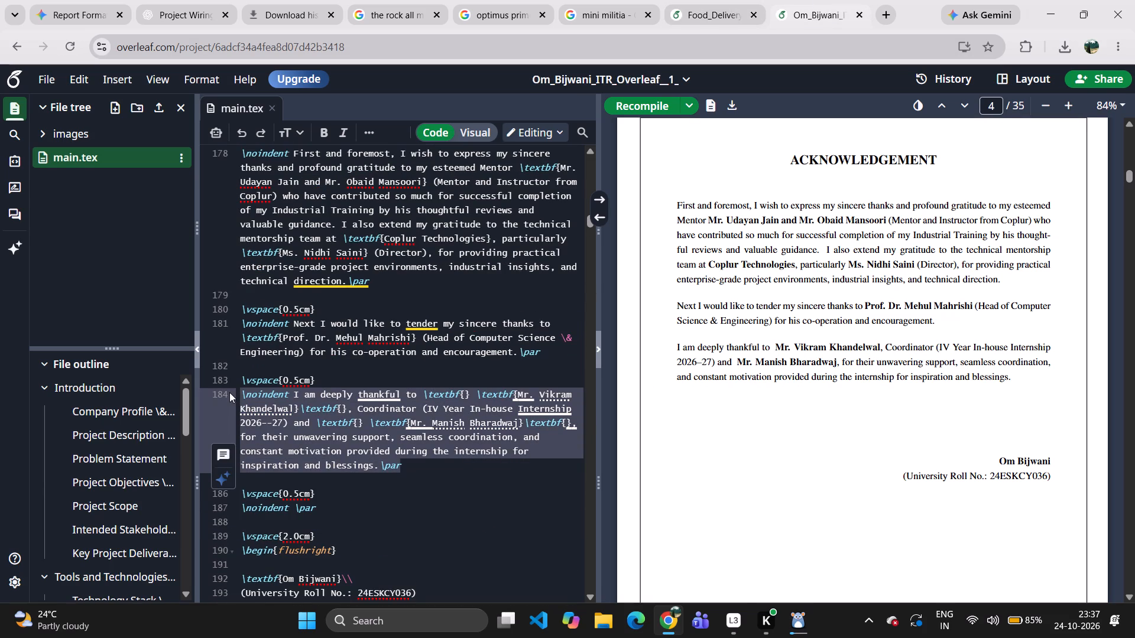
{"action": "key", "text": "ctrl+c"}
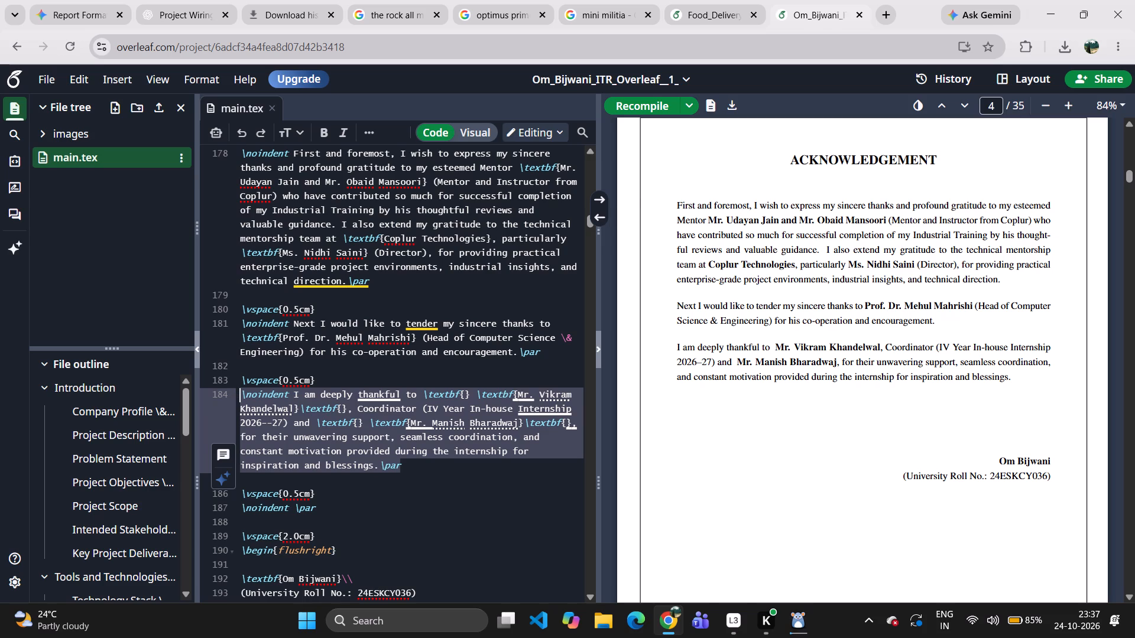
{"action": "left_click", "coordinate": [694, 12]}
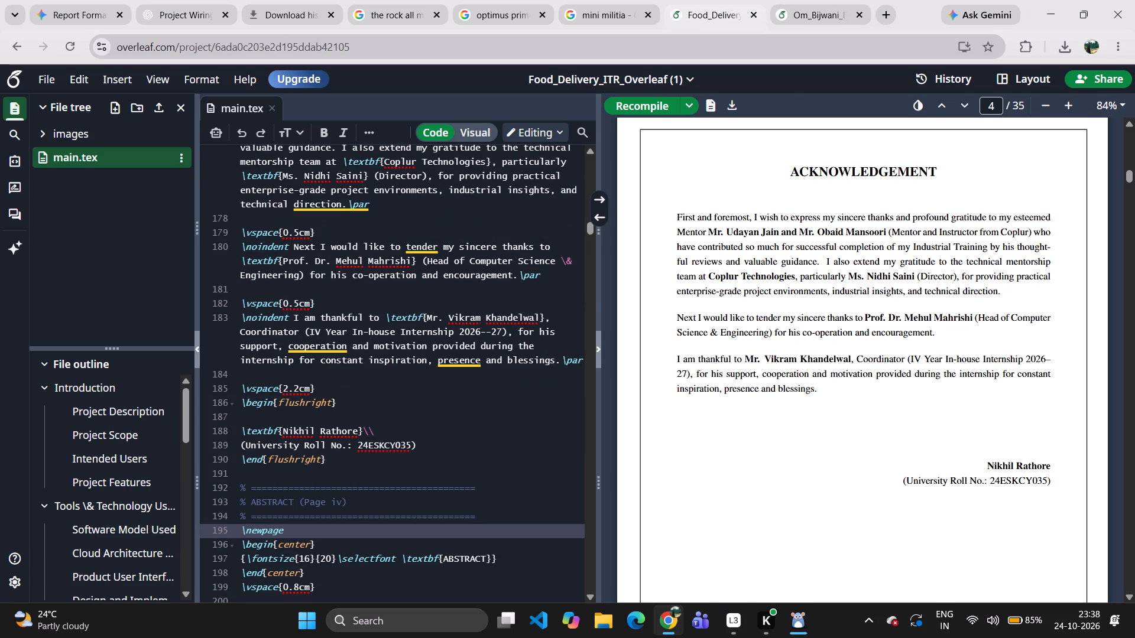
{"action": "left_click_drag", "start_coordinate": [581, 363], "coordinate": [235, 317]}
{"action": "key", "text": "ctrl+v"}
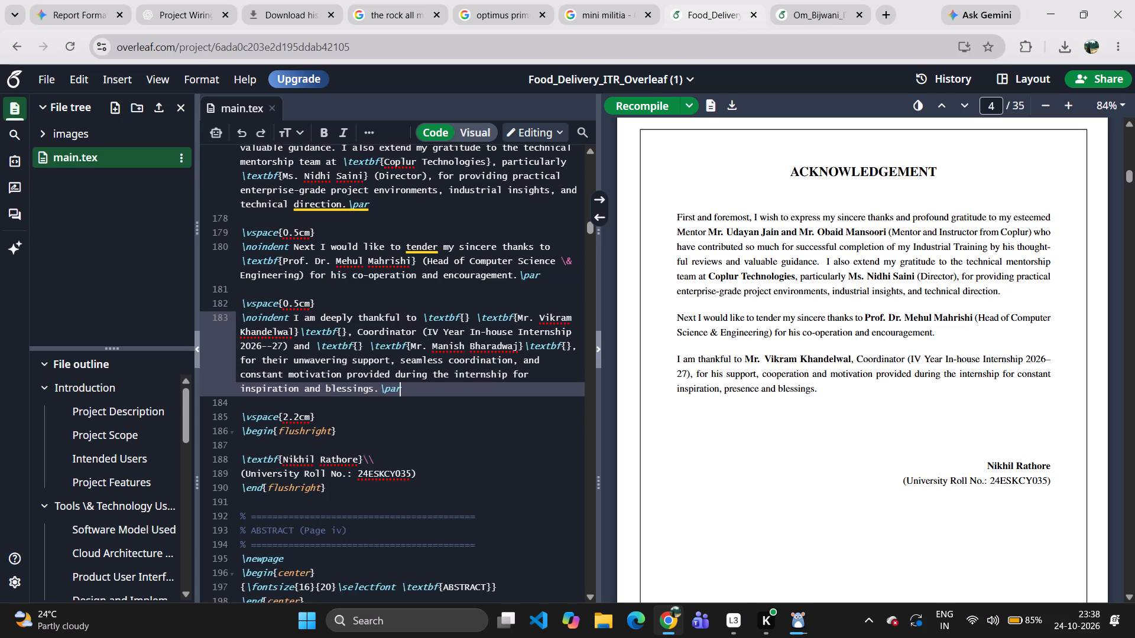
{"action": "left_click", "coordinate": [638, 107]}
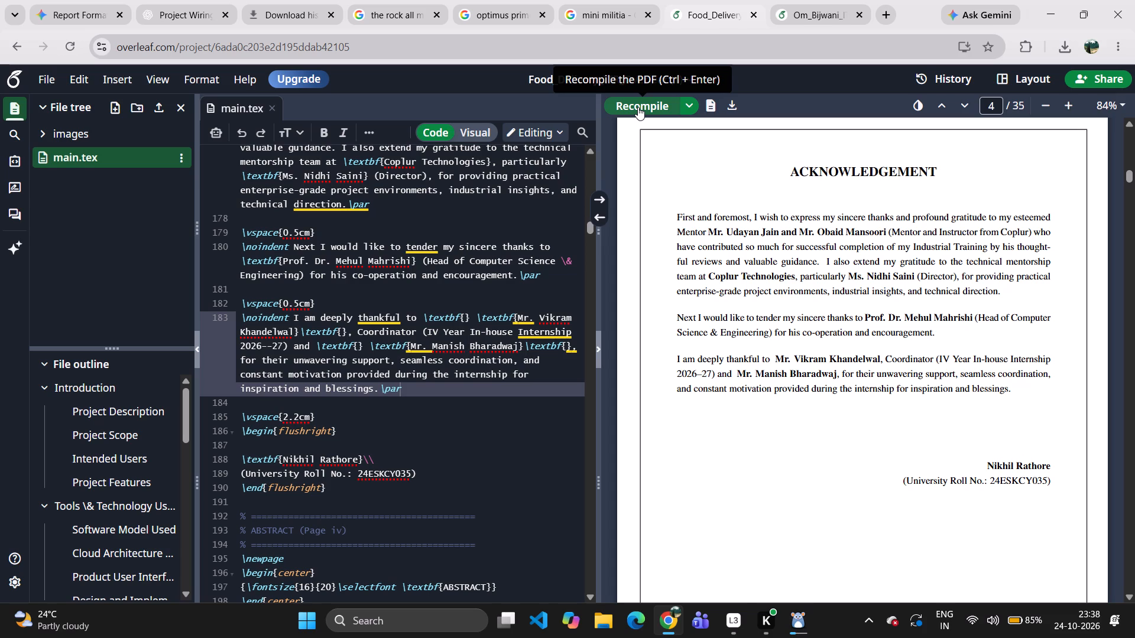
Compare the recompiled acknowledgement page of the food delivery report with the reference report's acknowledgement page.
{"action": "left_click", "coordinate": [823, 14]}
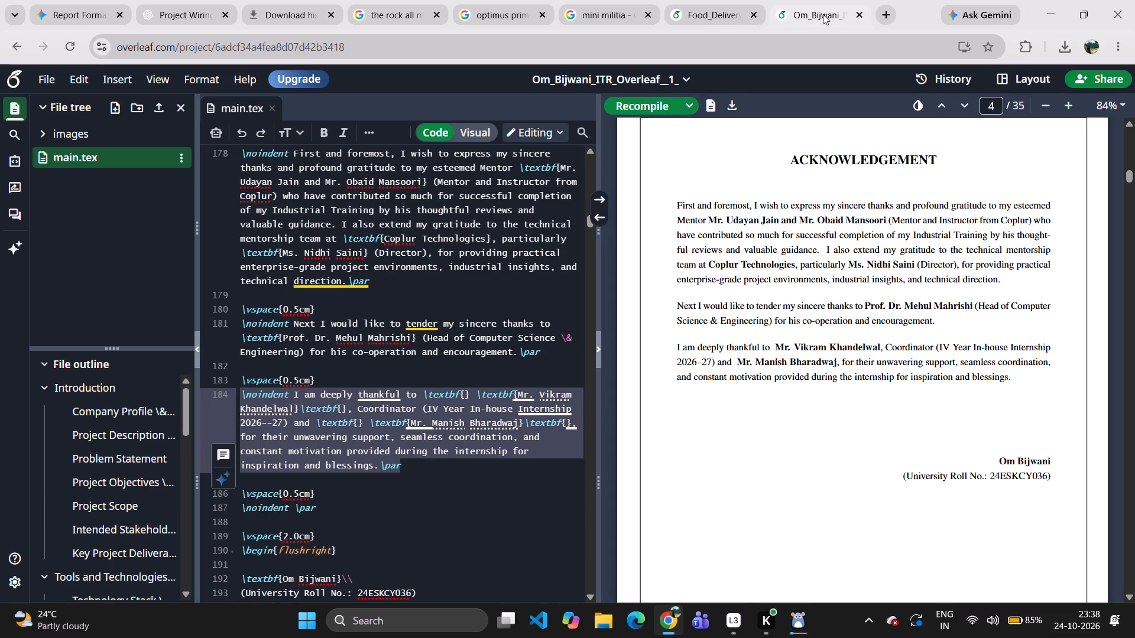
{"action": "left_click", "coordinate": [708, 0]}
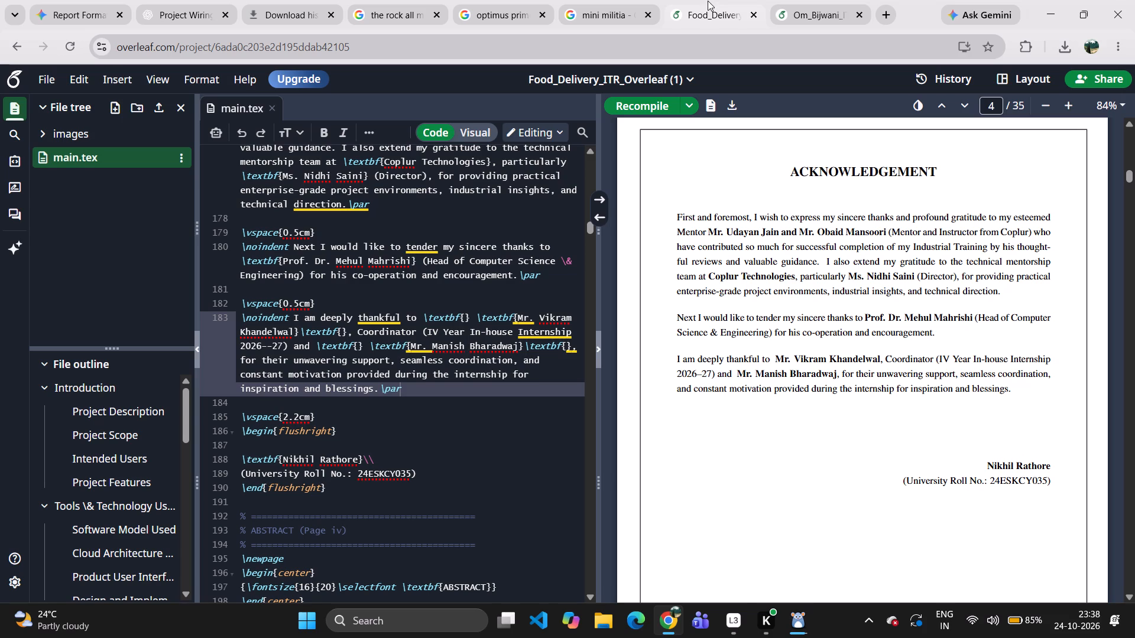
{"action": "left_click", "coordinate": [806, 11]}
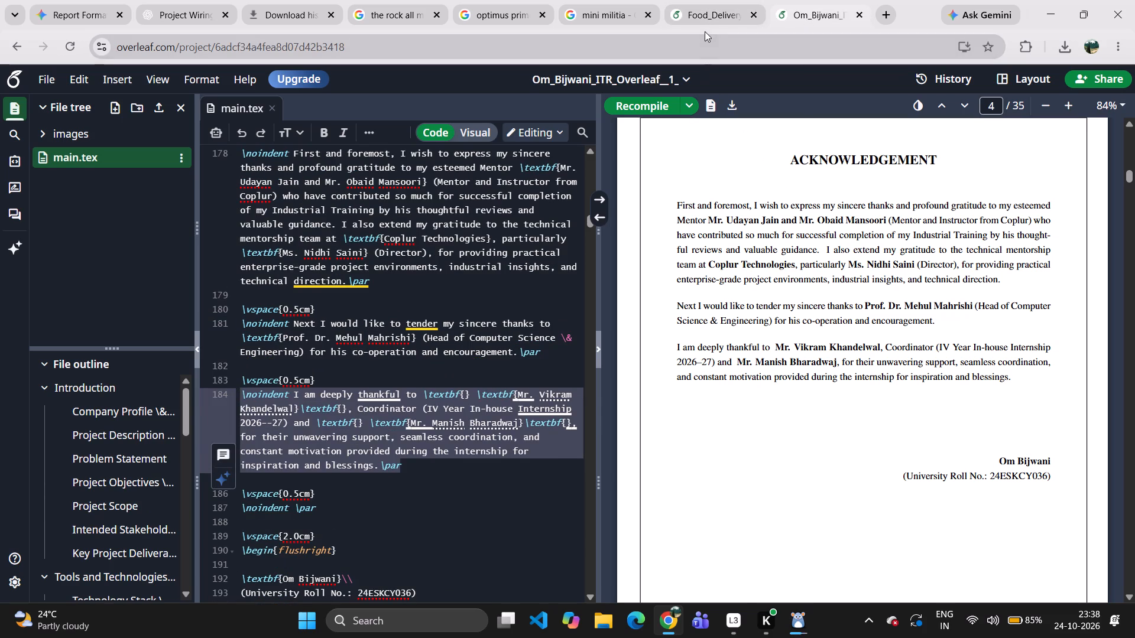
{"action": "left_click", "coordinate": [705, 12]}
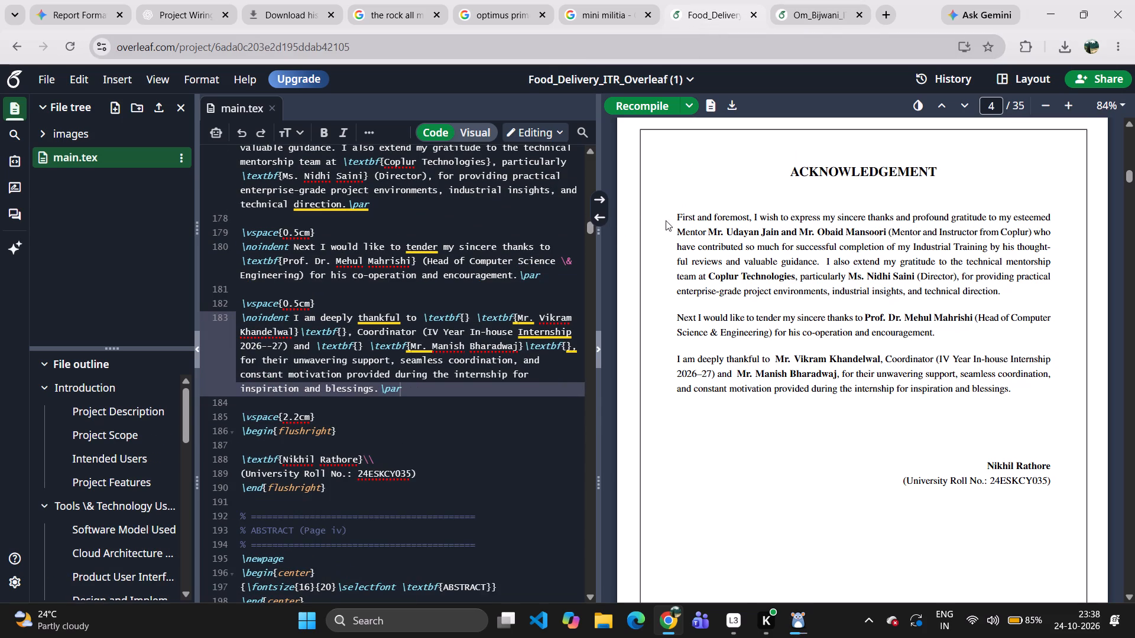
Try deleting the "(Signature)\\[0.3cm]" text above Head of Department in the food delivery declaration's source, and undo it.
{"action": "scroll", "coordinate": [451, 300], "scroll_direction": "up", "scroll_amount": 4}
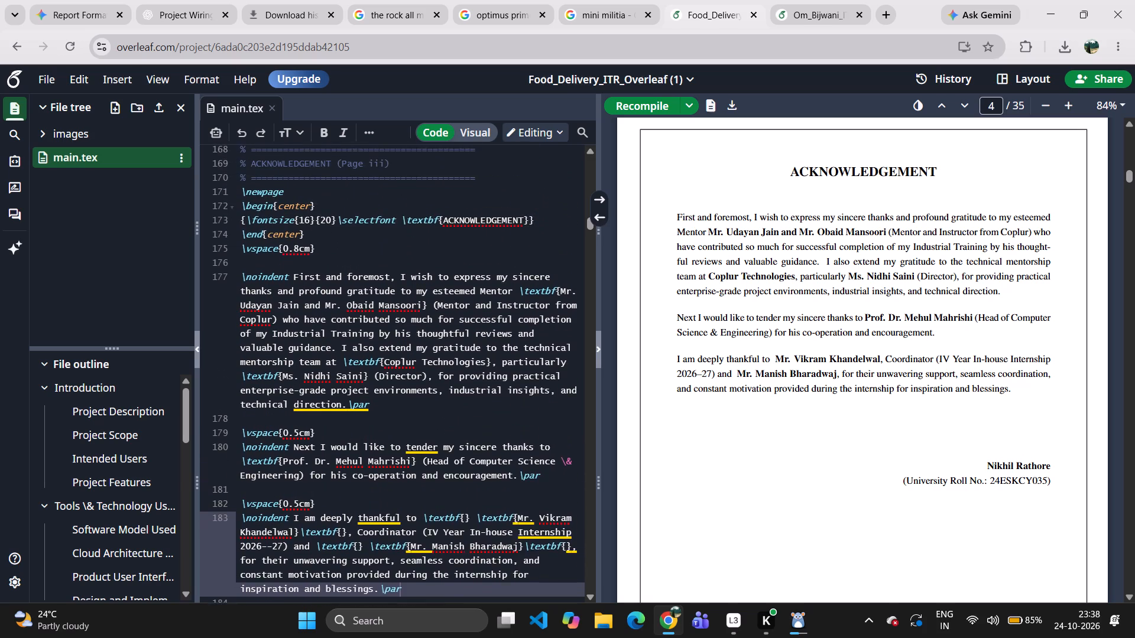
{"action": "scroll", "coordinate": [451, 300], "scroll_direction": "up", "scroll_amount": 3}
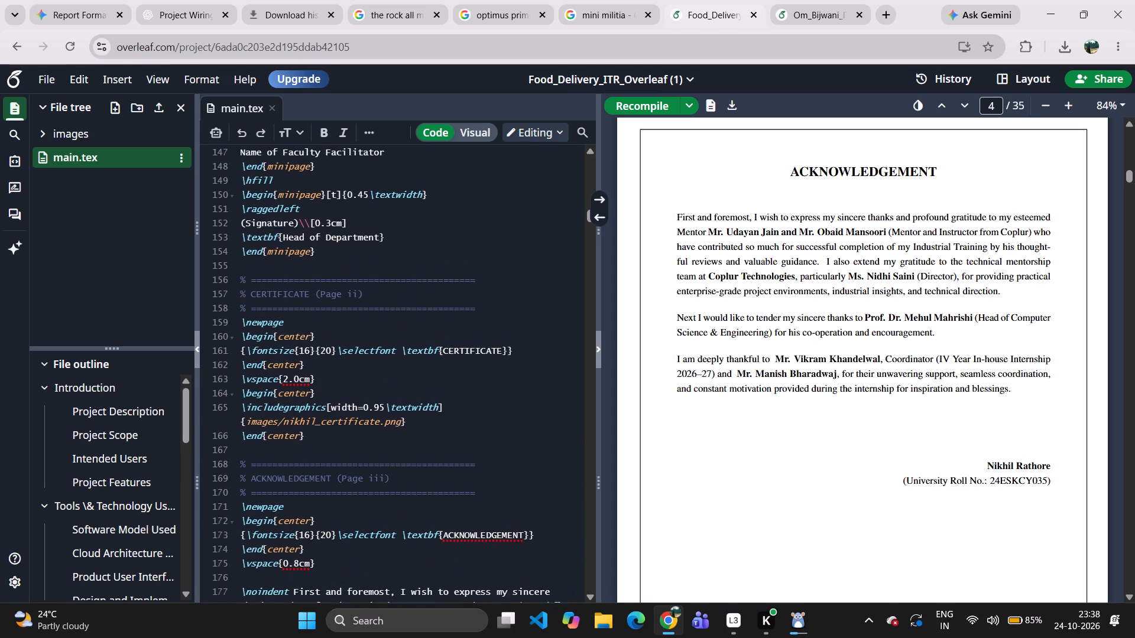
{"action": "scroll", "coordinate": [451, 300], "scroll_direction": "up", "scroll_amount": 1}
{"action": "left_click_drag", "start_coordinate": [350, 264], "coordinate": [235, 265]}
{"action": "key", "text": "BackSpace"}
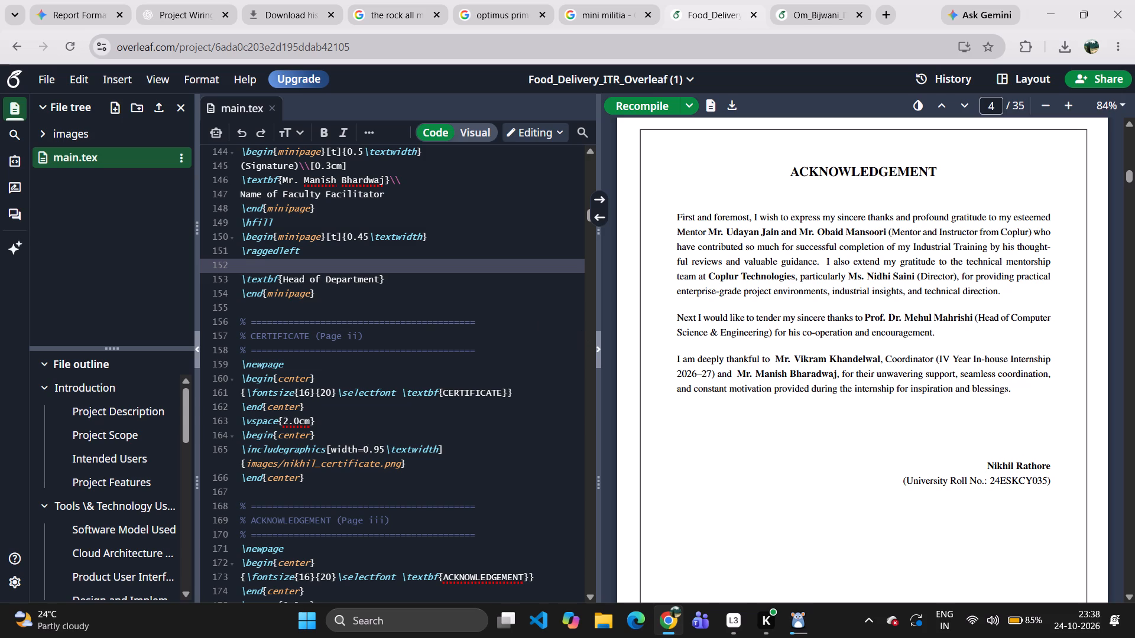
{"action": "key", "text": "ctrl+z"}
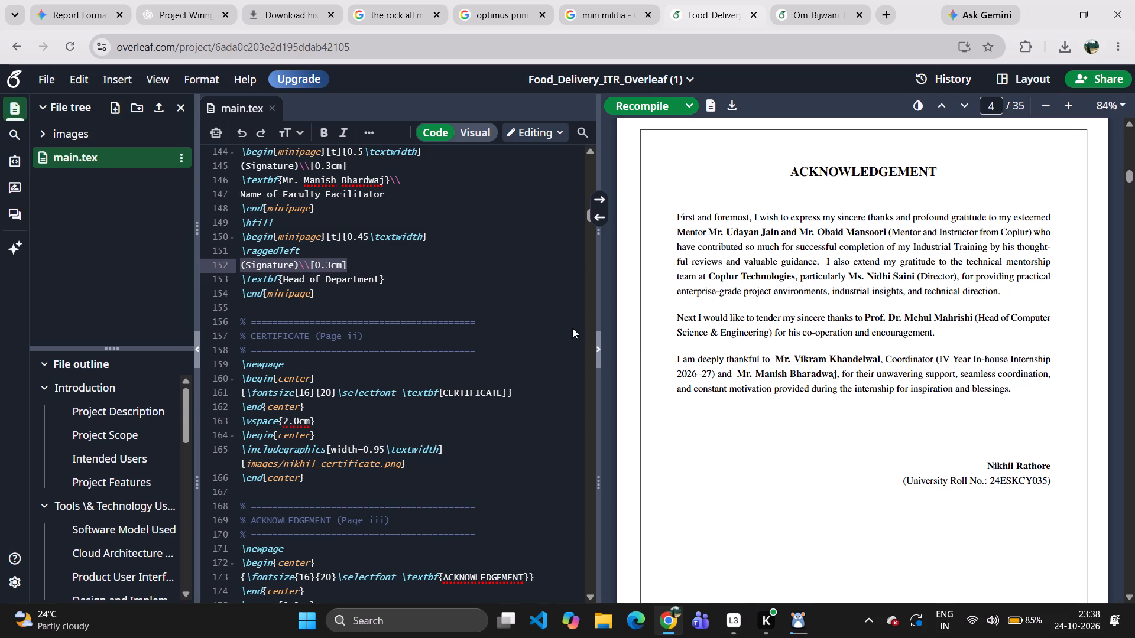
Delete the "(Signature of Student)\\[0.3cm]" text from the declaration's student signature block in the food delivery report and recompile.
{"action": "scroll", "coordinate": [772, 351], "scroll_direction": "up", "scroll_amount": 9}
{"action": "scroll", "coordinate": [772, 344], "scroll_direction": "down", "scroll_amount": 2}
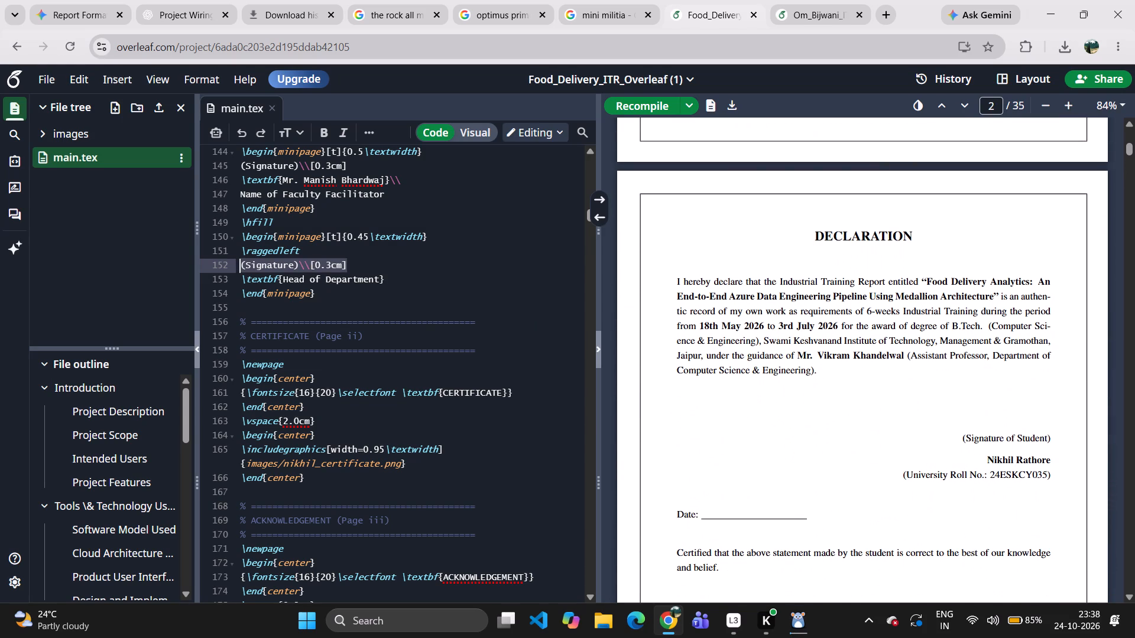
{"action": "scroll", "coordinate": [772, 338], "scroll_direction": "down", "scroll_amount": 1}
{"action": "double_click", "coordinate": [1017, 419]}
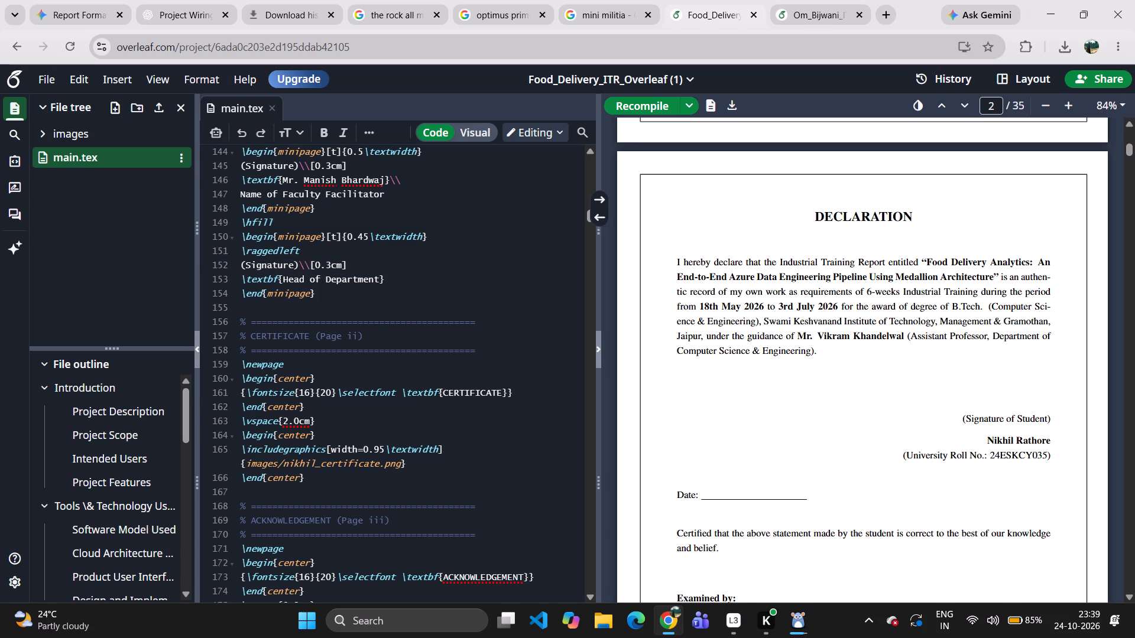
{"action": "scroll", "coordinate": [473, 372], "scroll_direction": "up", "scroll_amount": 1}
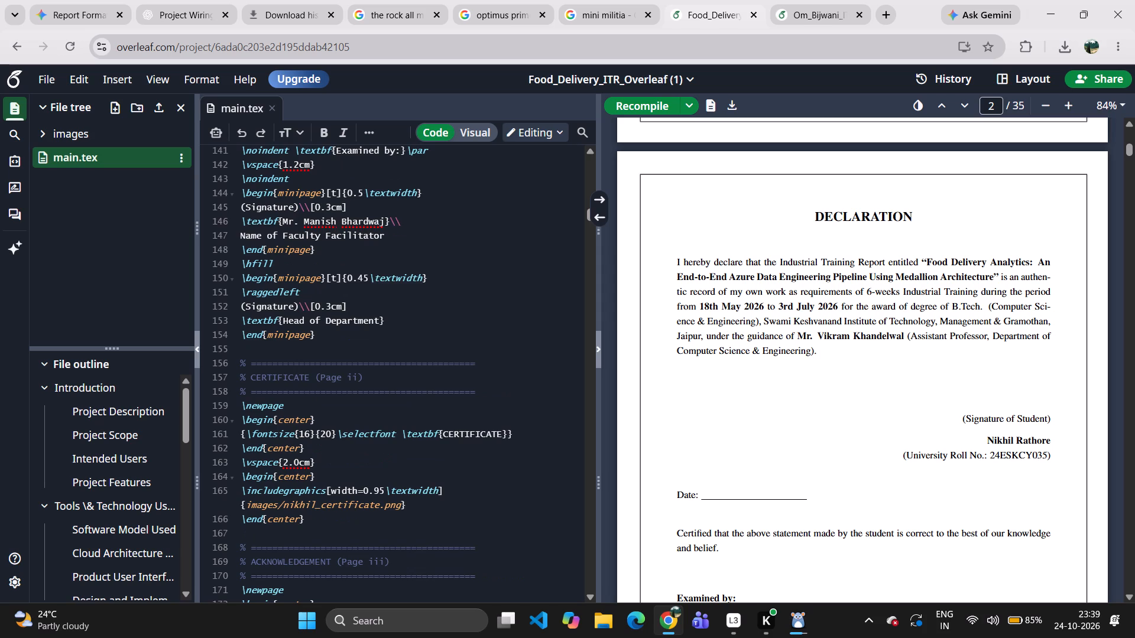
{"action": "scroll", "coordinate": [473, 372], "scroll_direction": "up", "scroll_amount": 2}
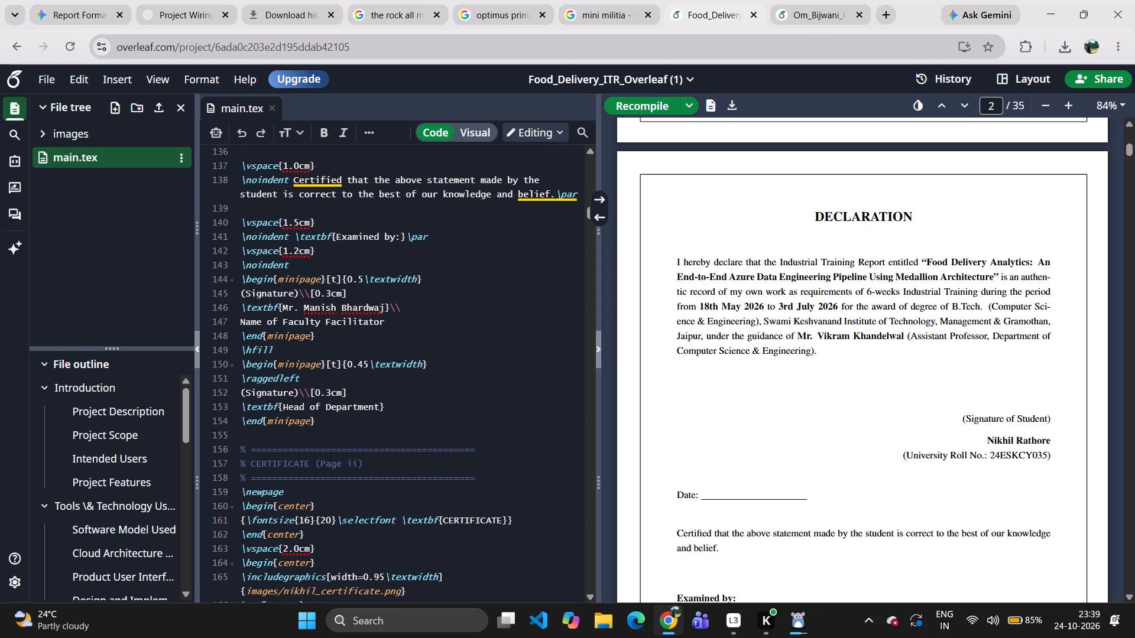
{"action": "scroll", "coordinate": [473, 372], "scroll_direction": "up", "scroll_amount": 3}
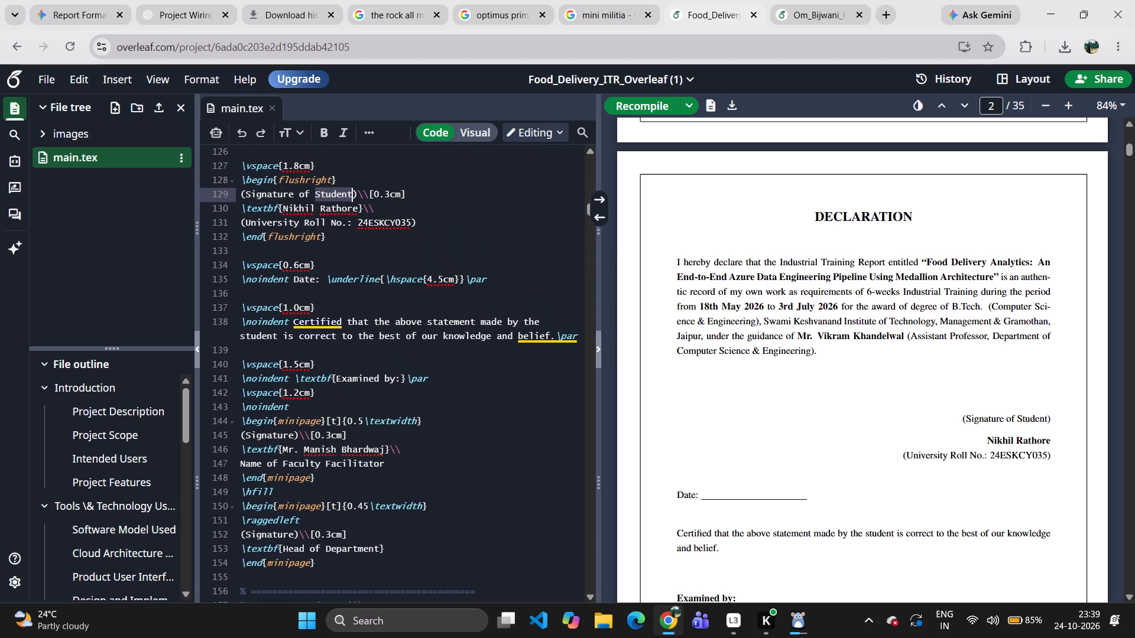
{"action": "scroll", "coordinate": [473, 372], "scroll_direction": "up", "scroll_amount": 1}
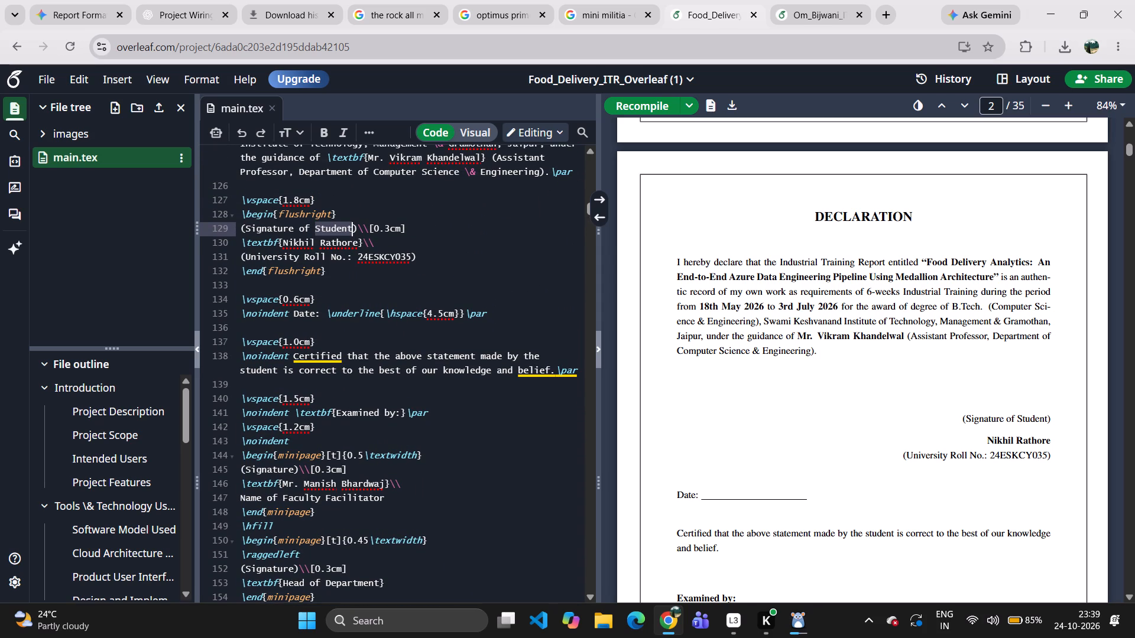
{"action": "left_click_drag", "start_coordinate": [408, 232], "coordinate": [237, 224]}
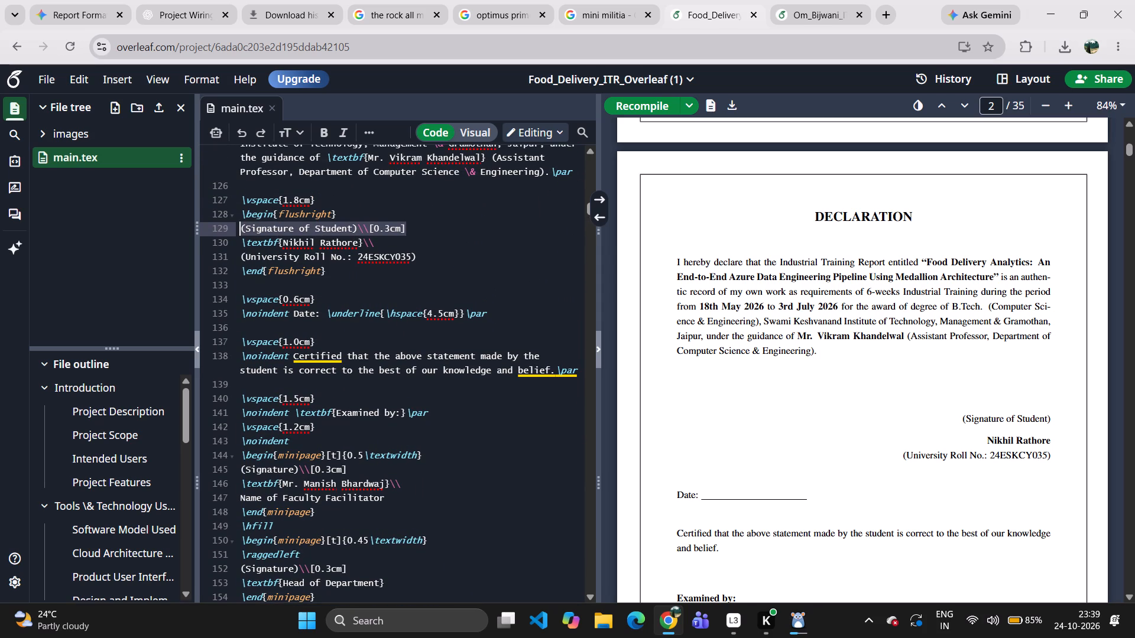
{"action": "left_click_drag", "start_coordinate": [237, 224], "coordinate": [236, 224]}
{"action": "key", "text": "BackSpace"}
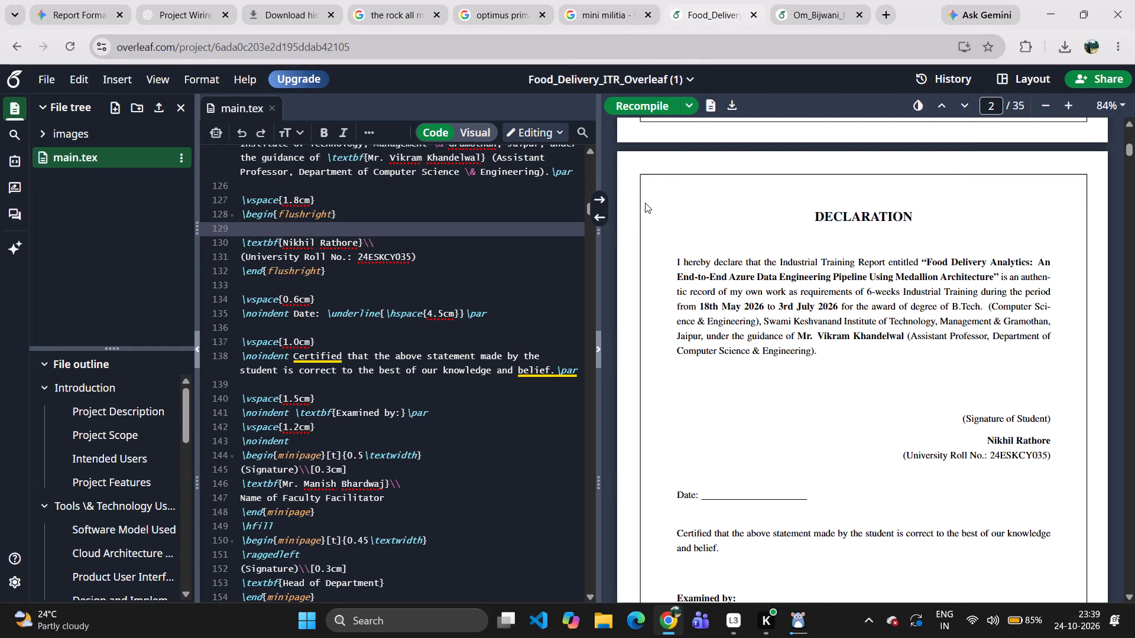
{"action": "left_click", "coordinate": [635, 103]}
Examine the reference report's declaration page, including the student signature block, date line and "Examined by" signatures.
{"action": "left_click", "coordinate": [792, 12]}
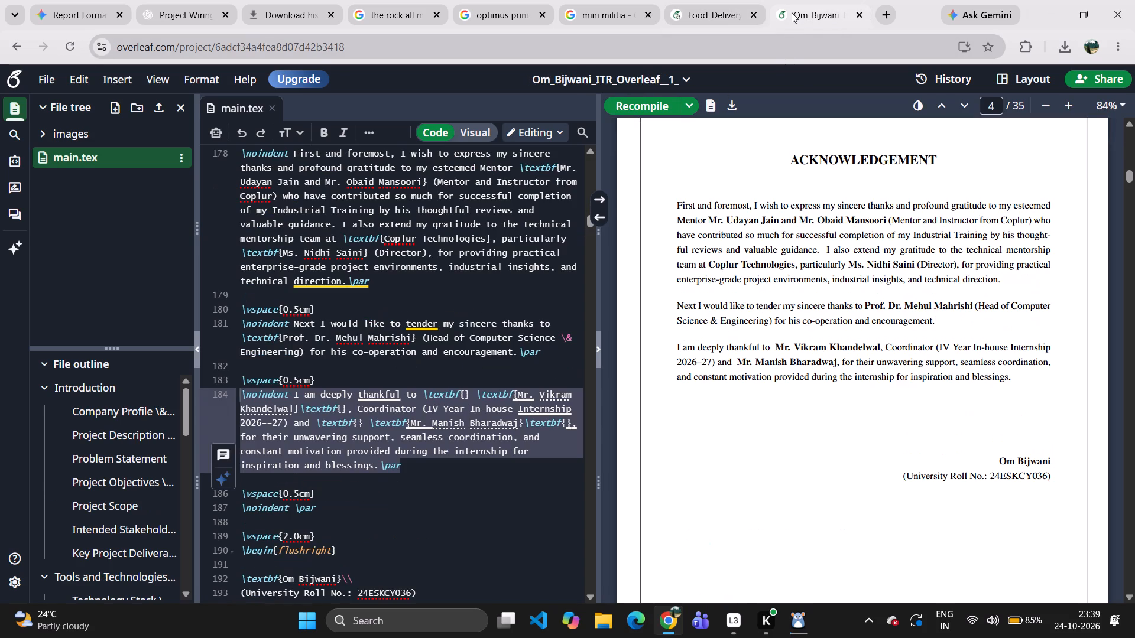
{"action": "scroll", "coordinate": [771, 321], "scroll_direction": "up", "scroll_amount": 4}
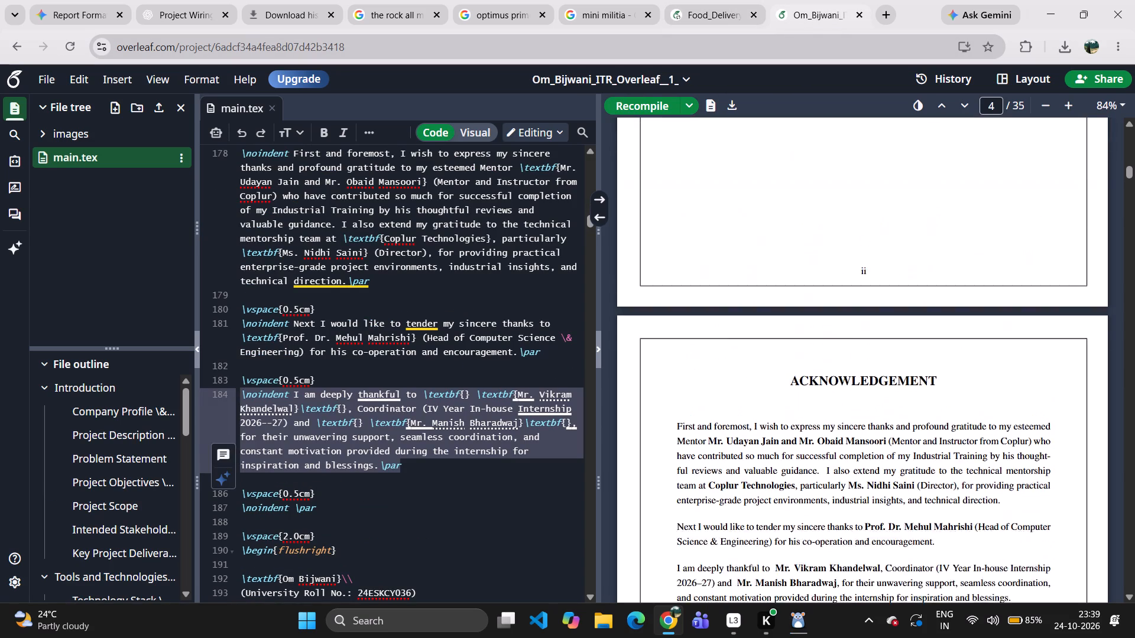
{"action": "scroll", "coordinate": [771, 321], "scroll_direction": "up", "scroll_amount": 4}
{"action": "scroll", "coordinate": [772, 322], "scroll_direction": "right", "scroll_amount": 1}
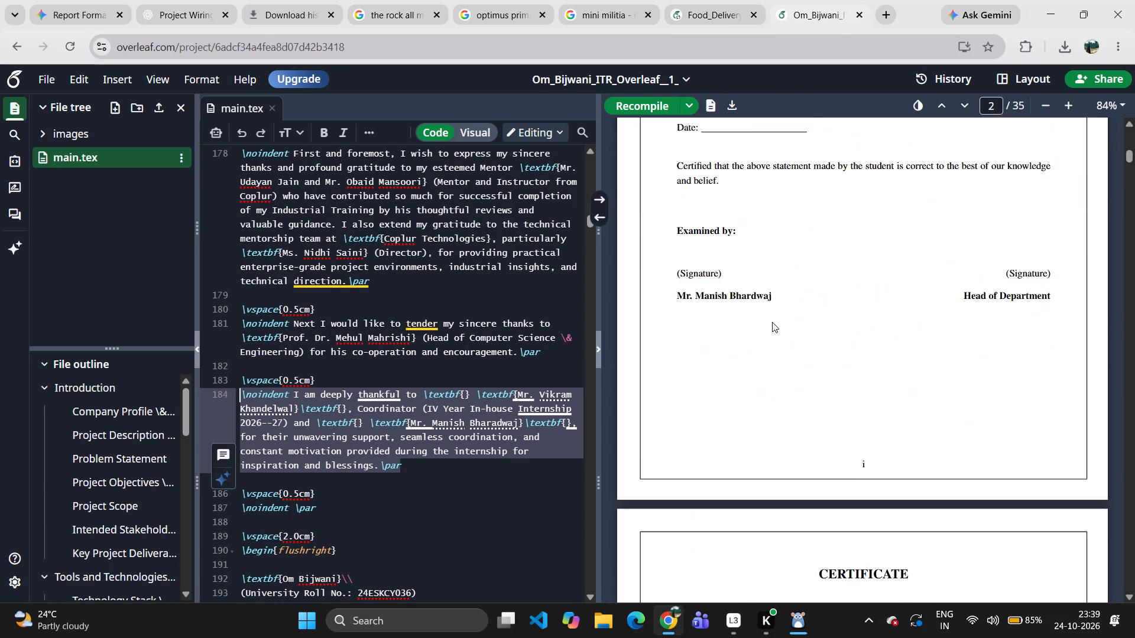
{"action": "scroll", "coordinate": [772, 322], "scroll_direction": "right", "scroll_amount": 1}
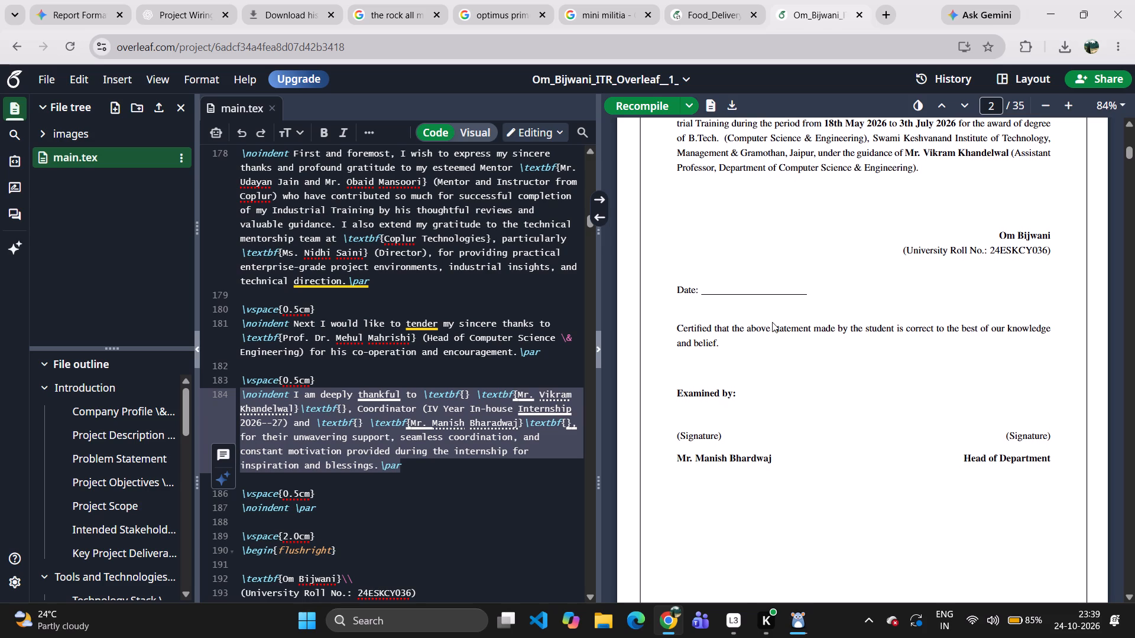
{"action": "scroll", "coordinate": [772, 322], "scroll_direction": "right", "scroll_amount": 2}
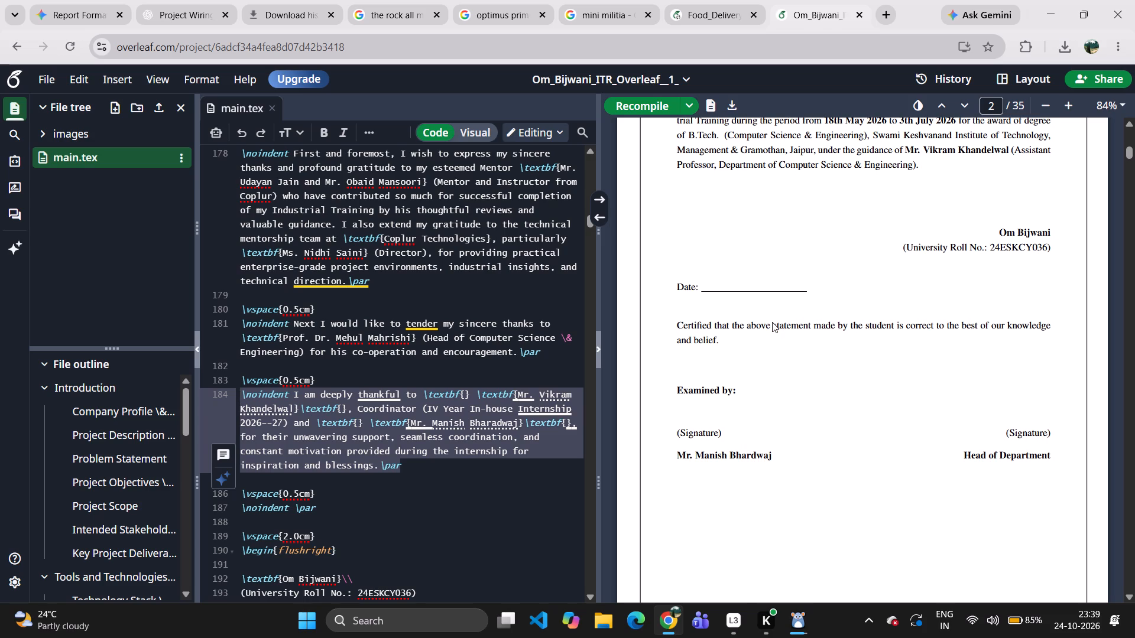
{"action": "scroll", "coordinate": [772, 322], "scroll_direction": "right", "scroll_amount": 3}
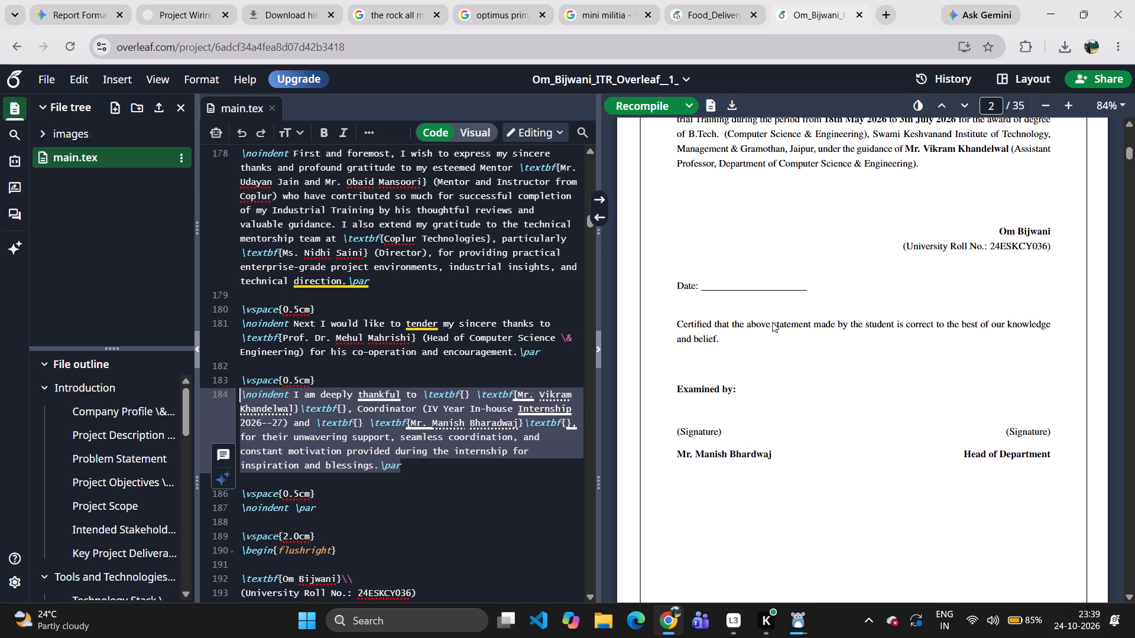
{"action": "scroll", "coordinate": [772, 322], "scroll_direction": "right", "scroll_amount": 1}
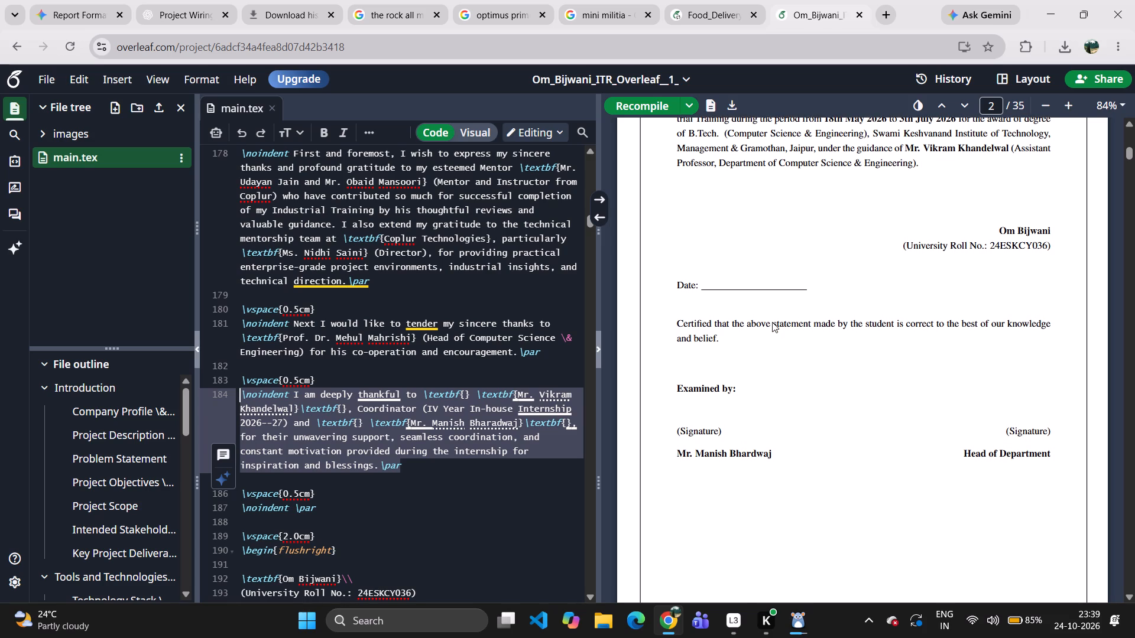
{"action": "scroll", "coordinate": [772, 322], "scroll_direction": "right", "scroll_amount": 3}
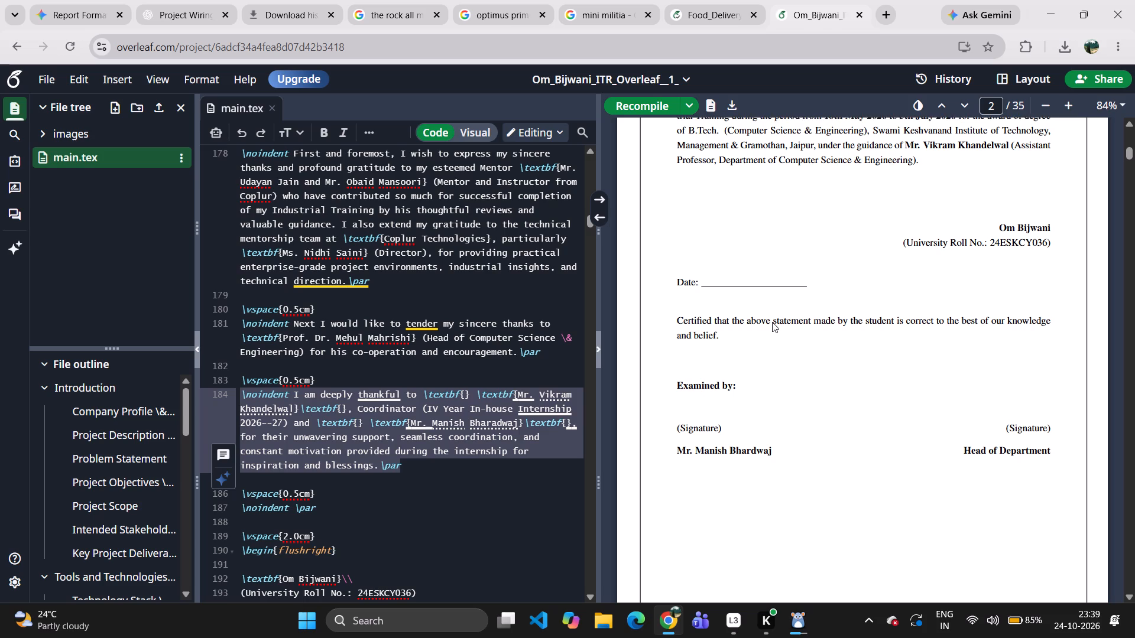
{"action": "scroll", "coordinate": [772, 322], "scroll_direction": "right", "scroll_amount": 2}
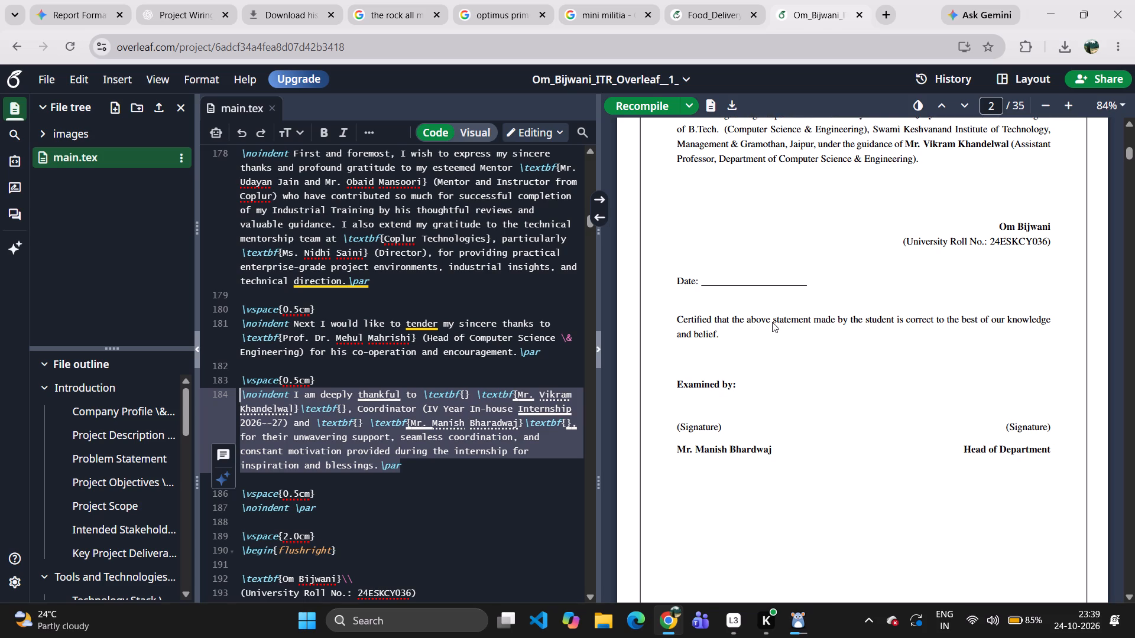
{"action": "scroll", "coordinate": [772, 322], "scroll_direction": "right", "scroll_amount": 2}
Compare the reference report's declaration page with the food delivery report's recompiled declaration, including the student block and "Examined by" signatures.
{"action": "scroll", "coordinate": [772, 322], "scroll_direction": "right", "scroll_amount": 2}
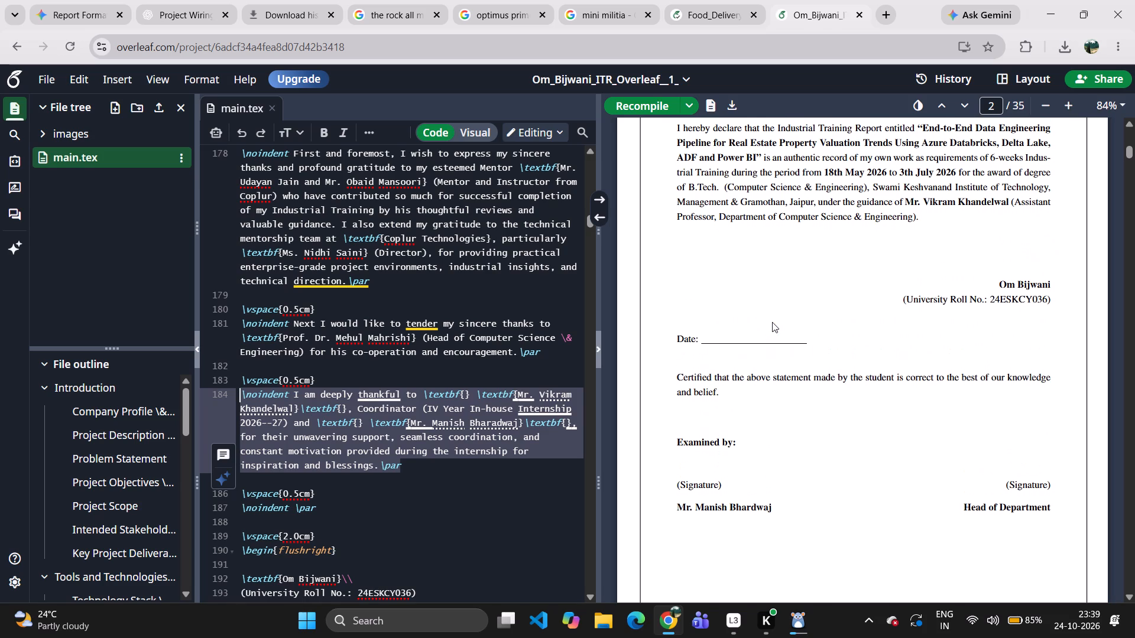
{"action": "scroll", "coordinate": [772, 322], "scroll_direction": "right", "scroll_amount": 1}
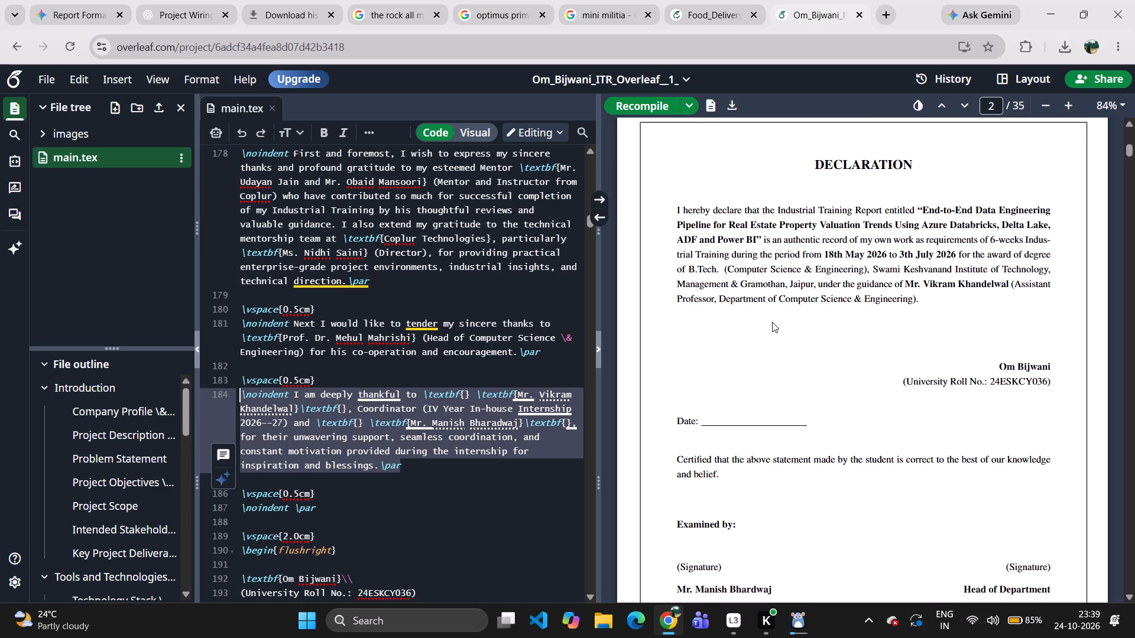
{"action": "left_click", "coordinate": [696, 3]}
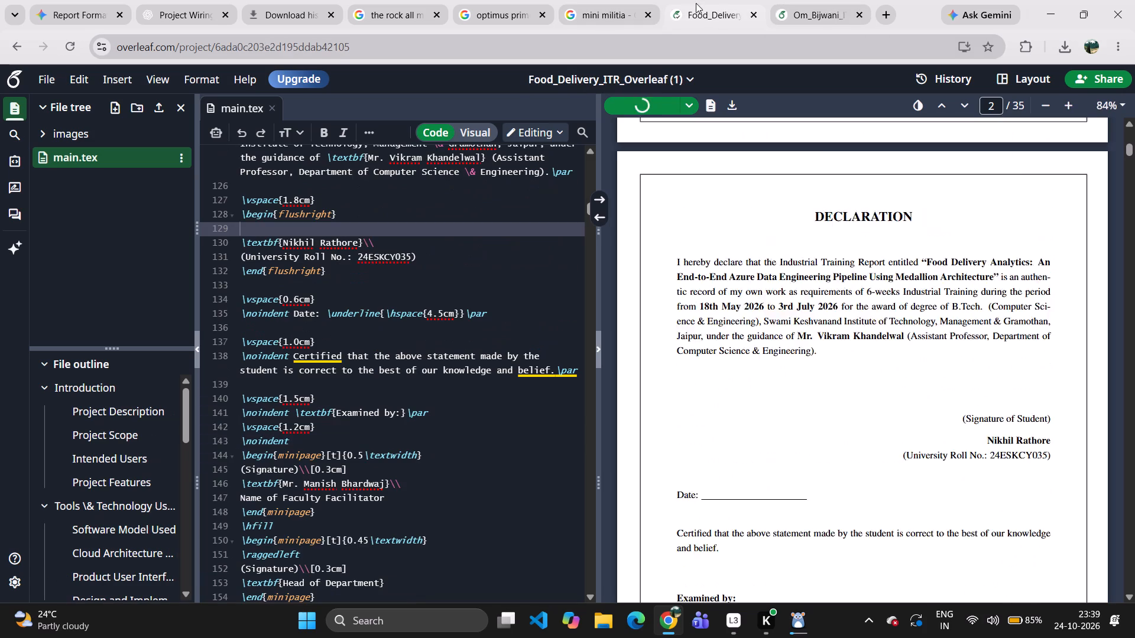
{"action": "scroll", "coordinate": [748, 278], "scroll_direction": "down", "scroll_amount": 2}
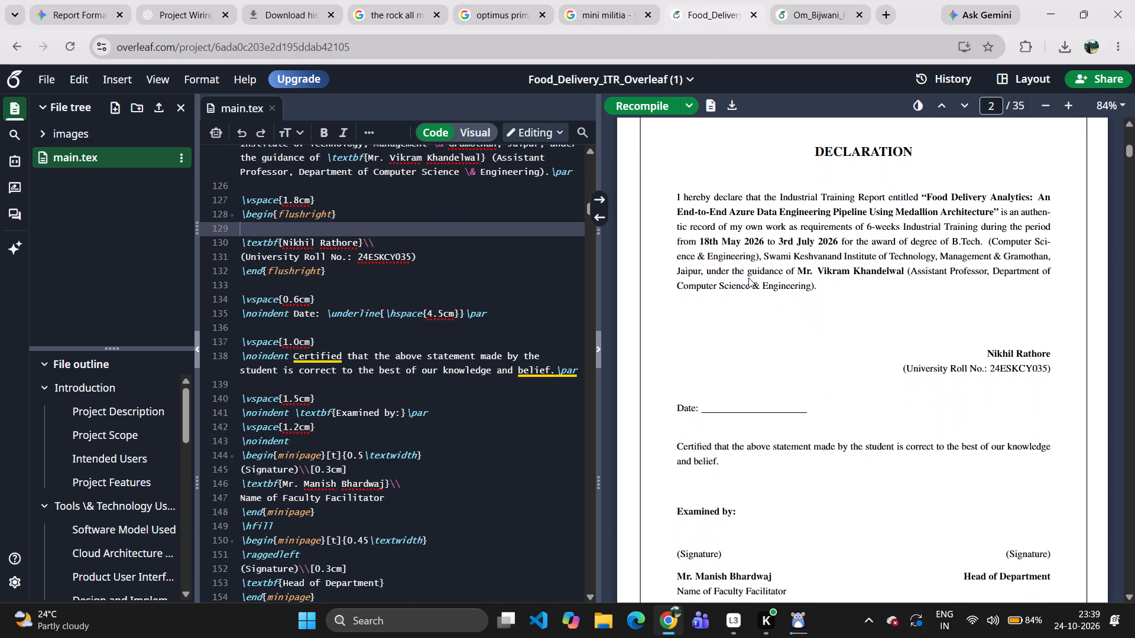
{"action": "scroll", "coordinate": [748, 278], "scroll_direction": "down", "scroll_amount": 2}
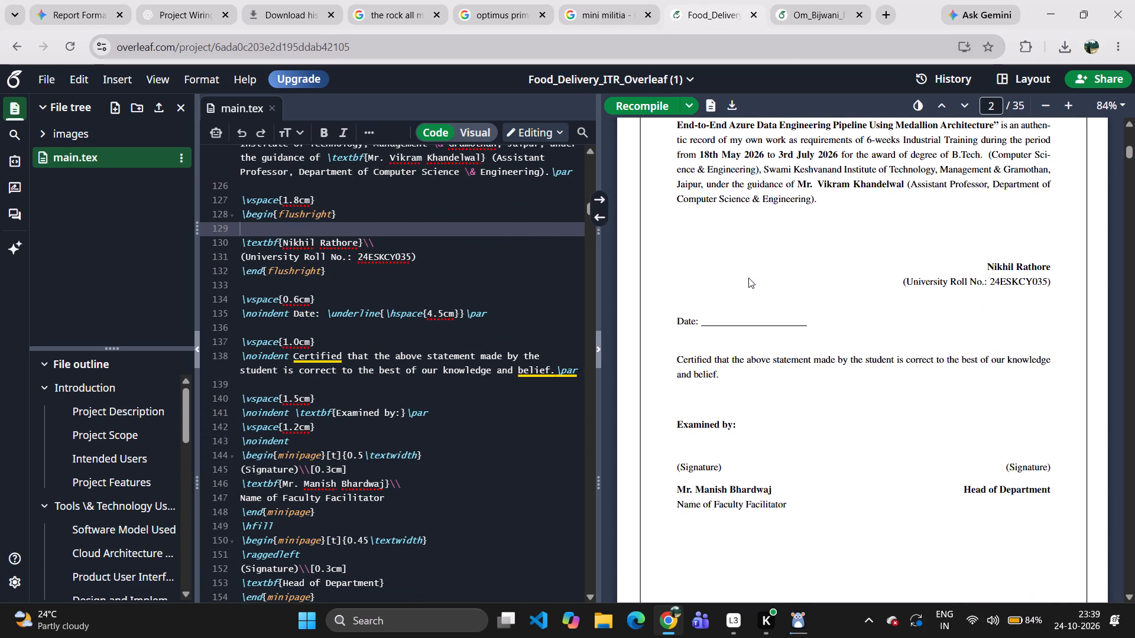
Examine the reference report's compiled pages from the declaration through the certificate to the acknowledgement's closing paragraph and student name block.
{"action": "left_click", "coordinate": [793, 0]}
{"action": "scroll", "coordinate": [783, 284], "scroll_direction": "down", "scroll_amount": 1}
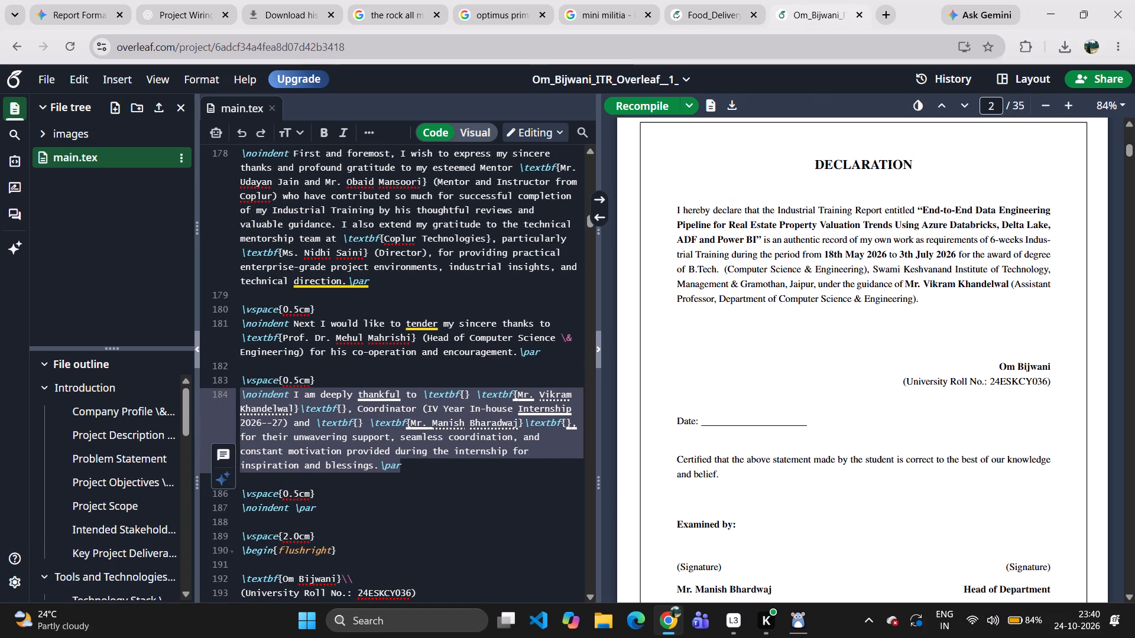
{"action": "scroll", "coordinate": [783, 284], "scroll_direction": "down", "scroll_amount": 2}
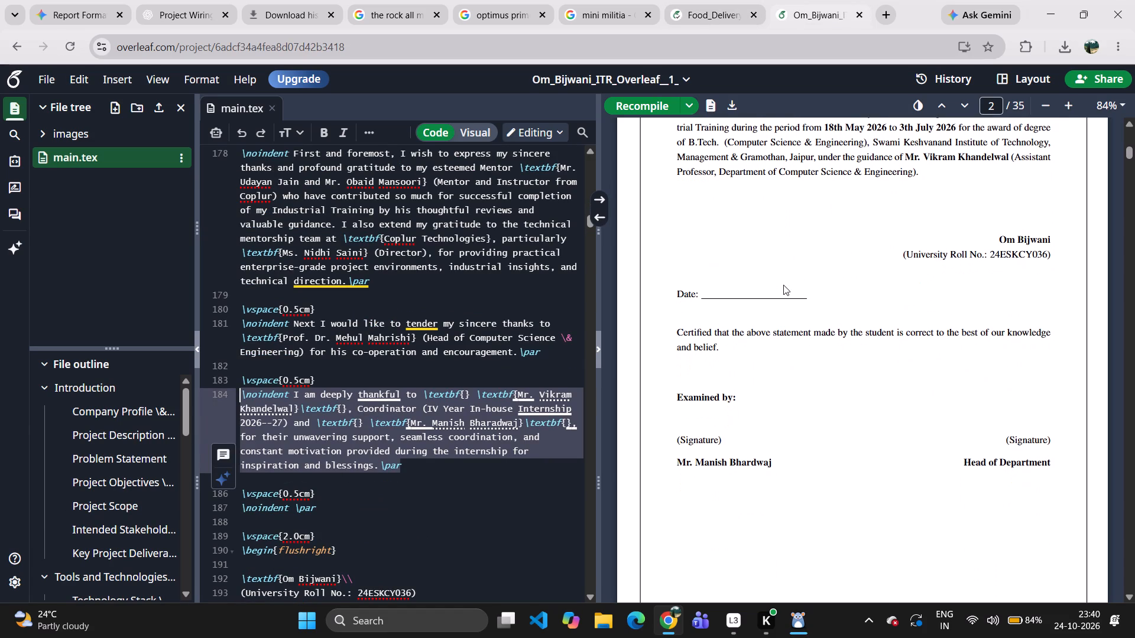
{"action": "scroll", "coordinate": [783, 285], "scroll_direction": "down", "scroll_amount": 2}
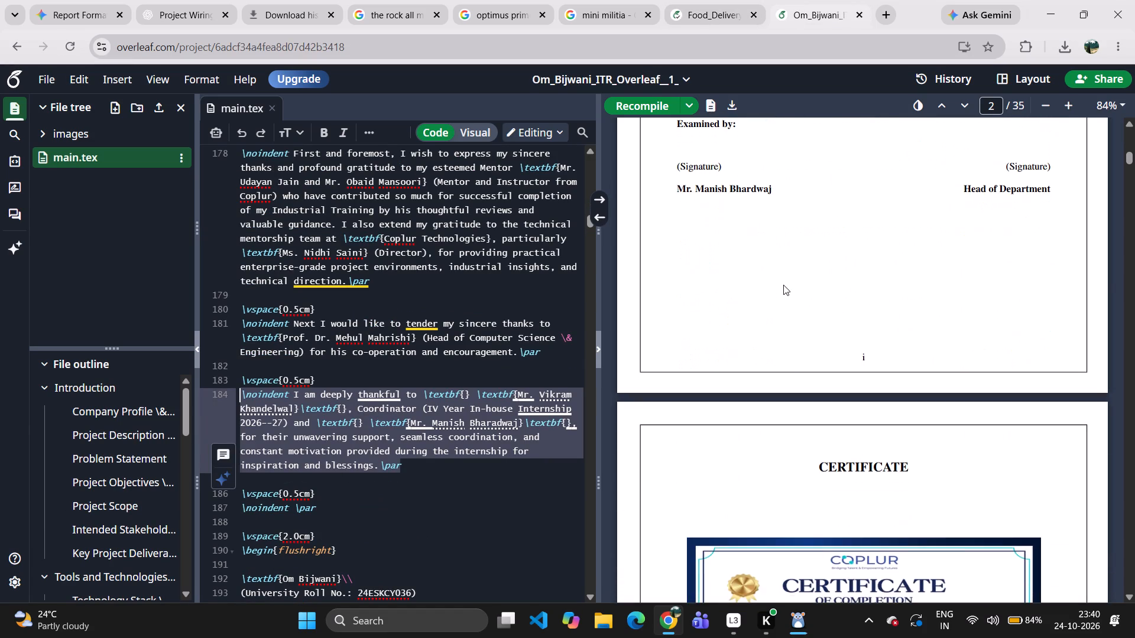
{"action": "scroll", "coordinate": [783, 285], "scroll_direction": "down", "scroll_amount": 4}
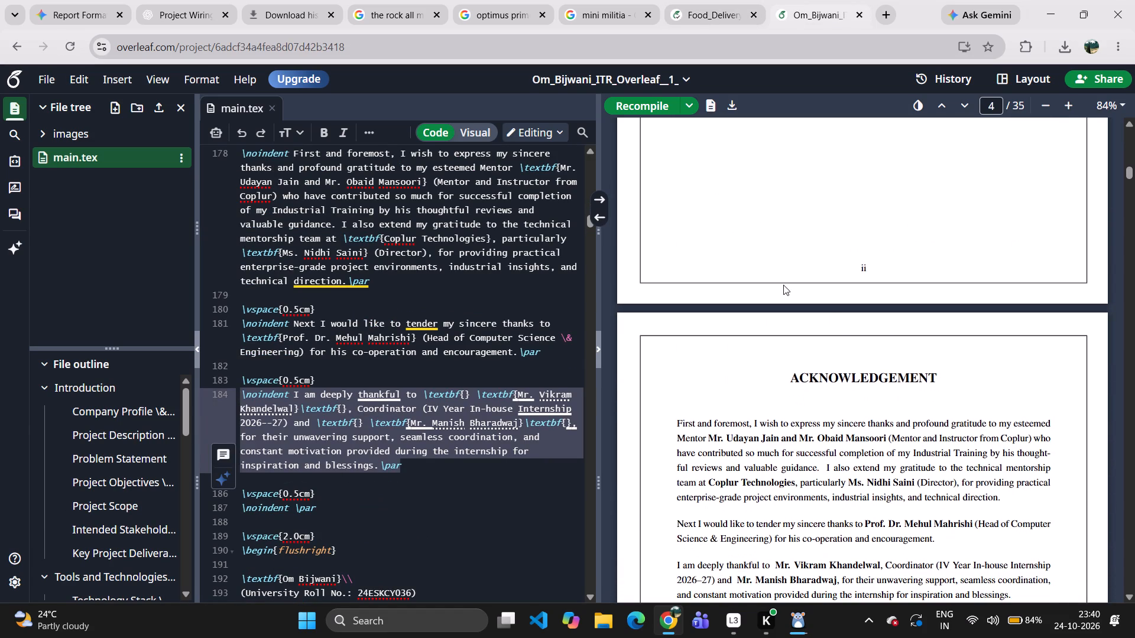
{"action": "scroll", "coordinate": [783, 285], "scroll_direction": "down", "scroll_amount": 2}
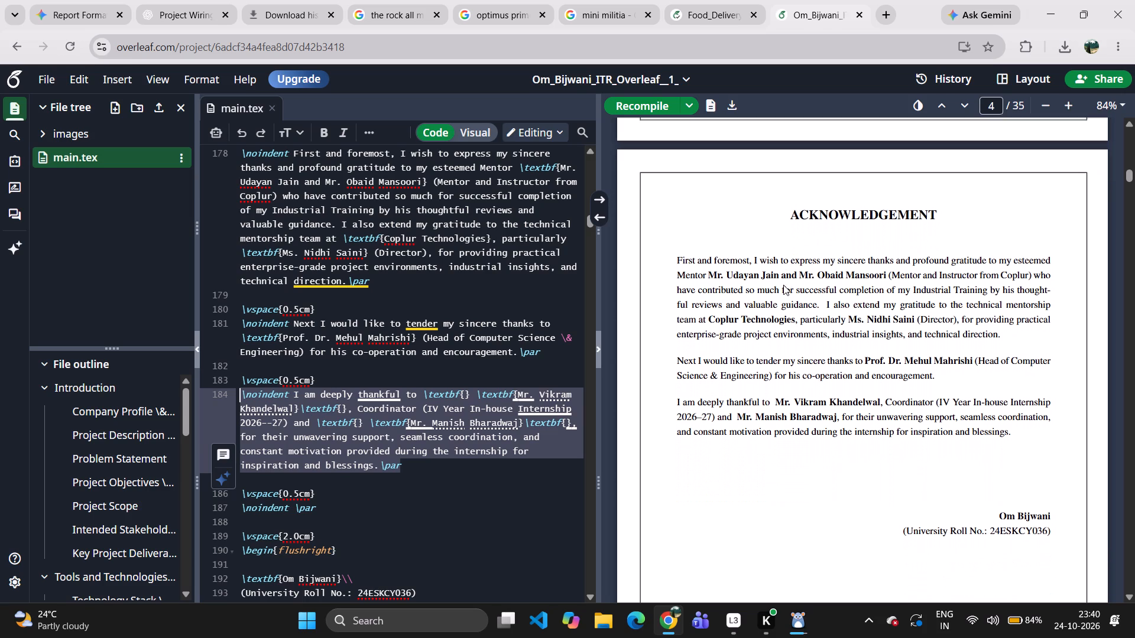
{"action": "scroll", "coordinate": [783, 285], "scroll_direction": "down", "scroll_amount": 1}
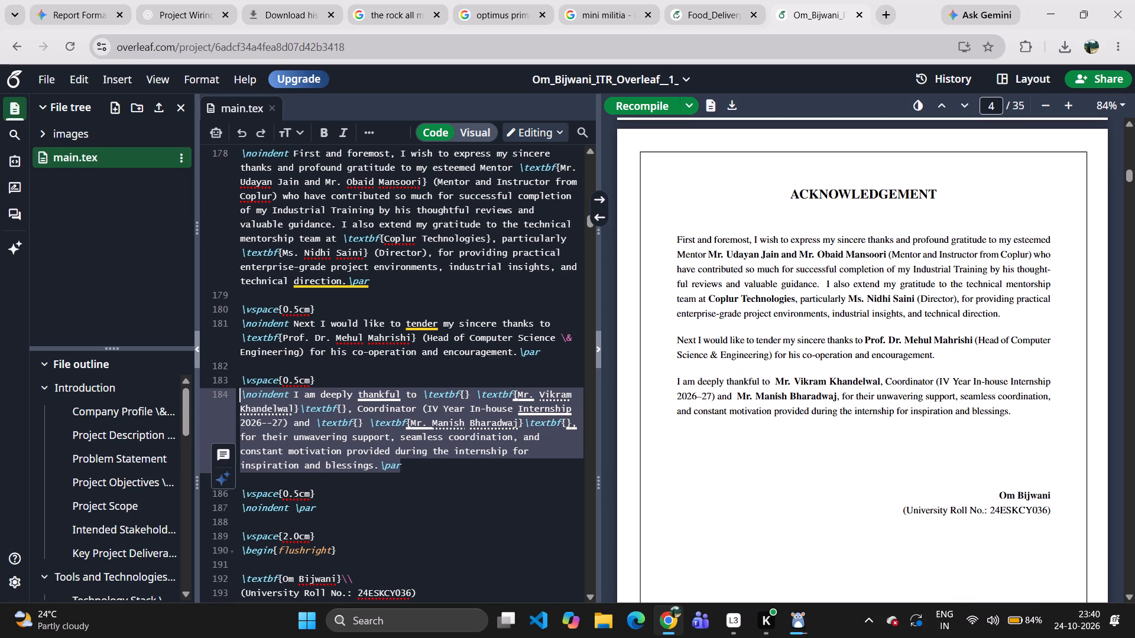
{"action": "scroll", "coordinate": [783, 285], "scroll_direction": "down", "scroll_amount": 1}
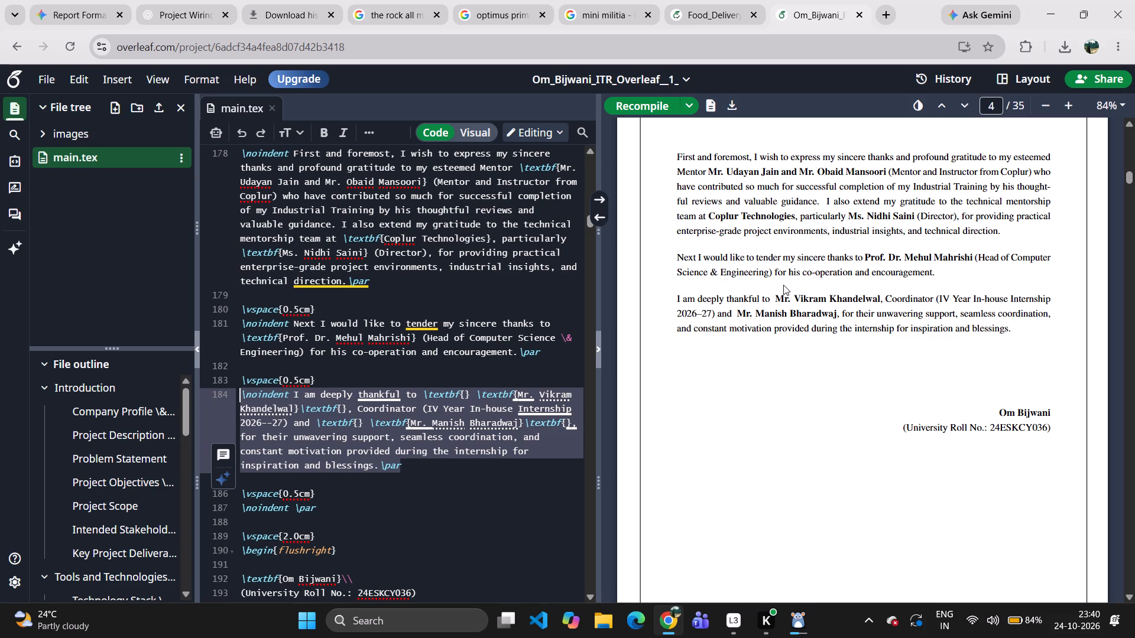
{"action": "scroll", "coordinate": [783, 285], "scroll_direction": "down", "scroll_amount": 2}
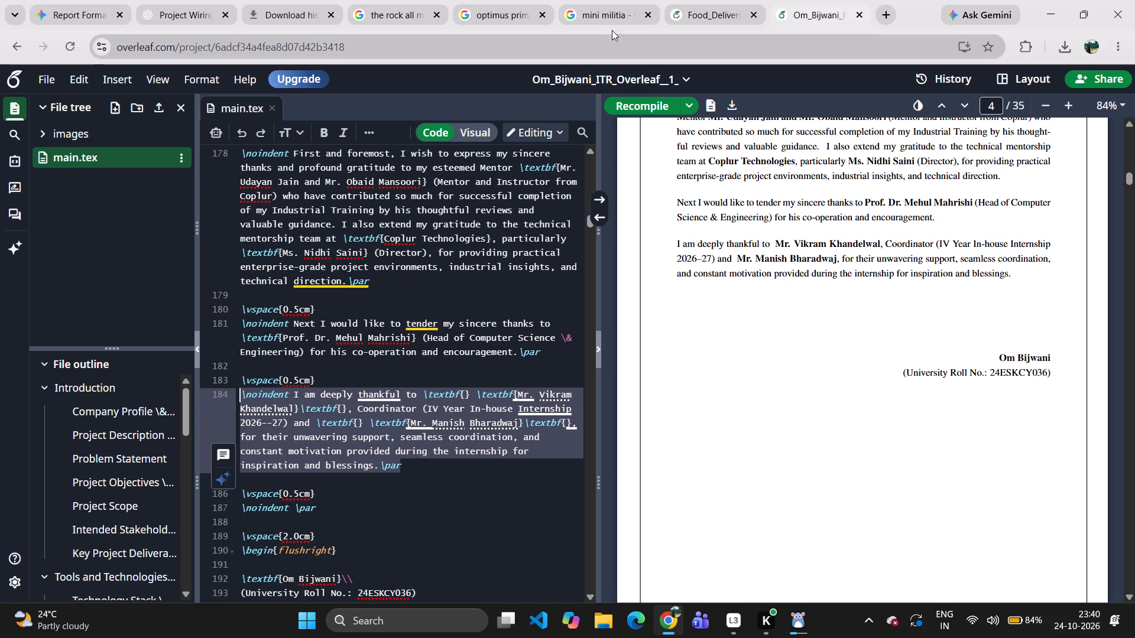
Review the food delivery report's compiled pages from the declaration through the certificate, acknowledgement and abstract to the start of the table of contents.
{"action": "left_click", "coordinate": [705, 8]}
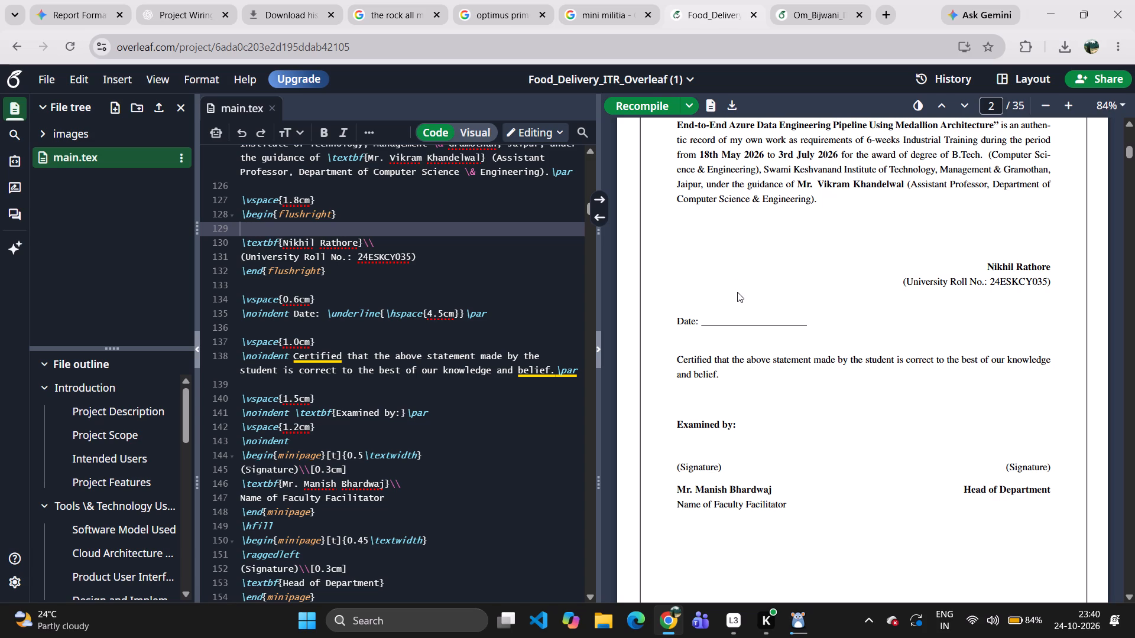
{"action": "scroll", "coordinate": [737, 292], "scroll_direction": "down", "scroll_amount": 1}
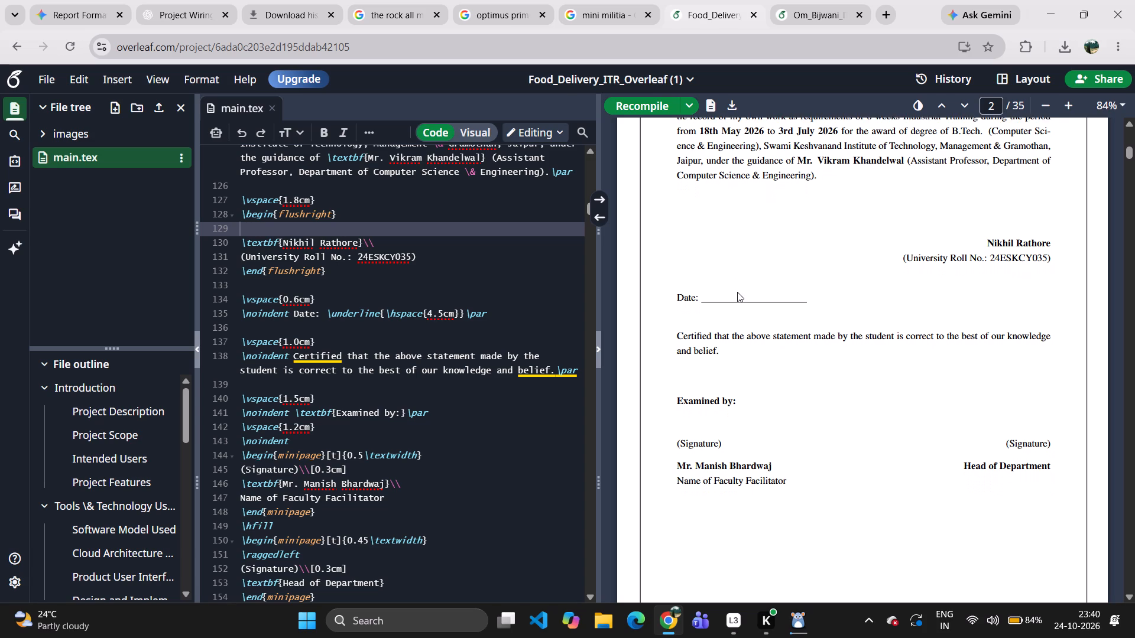
{"action": "scroll", "coordinate": [737, 292], "scroll_direction": "down", "scroll_amount": 4}
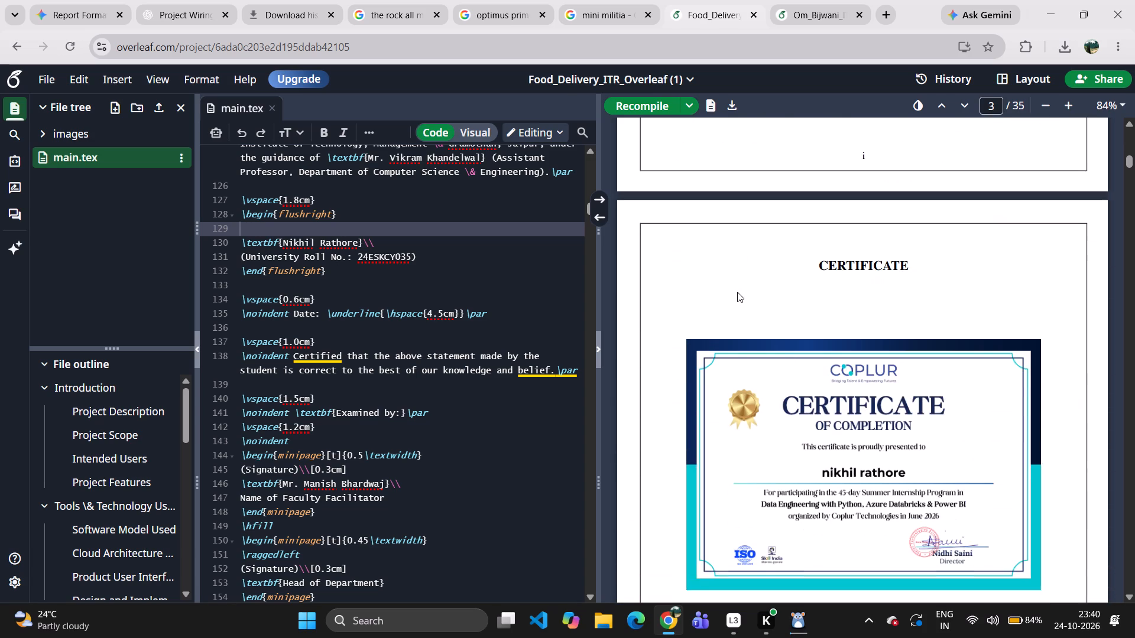
{"action": "scroll", "coordinate": [737, 292], "scroll_direction": "down", "scroll_amount": 6}
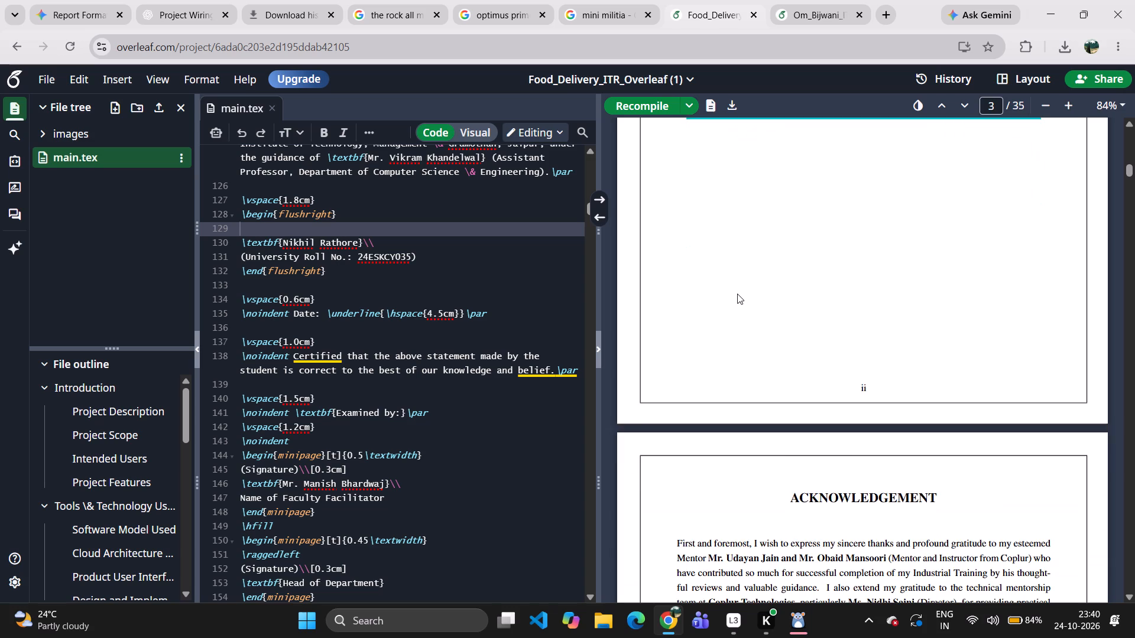
{"action": "scroll", "coordinate": [737, 293], "scroll_direction": "down", "scroll_amount": 4}
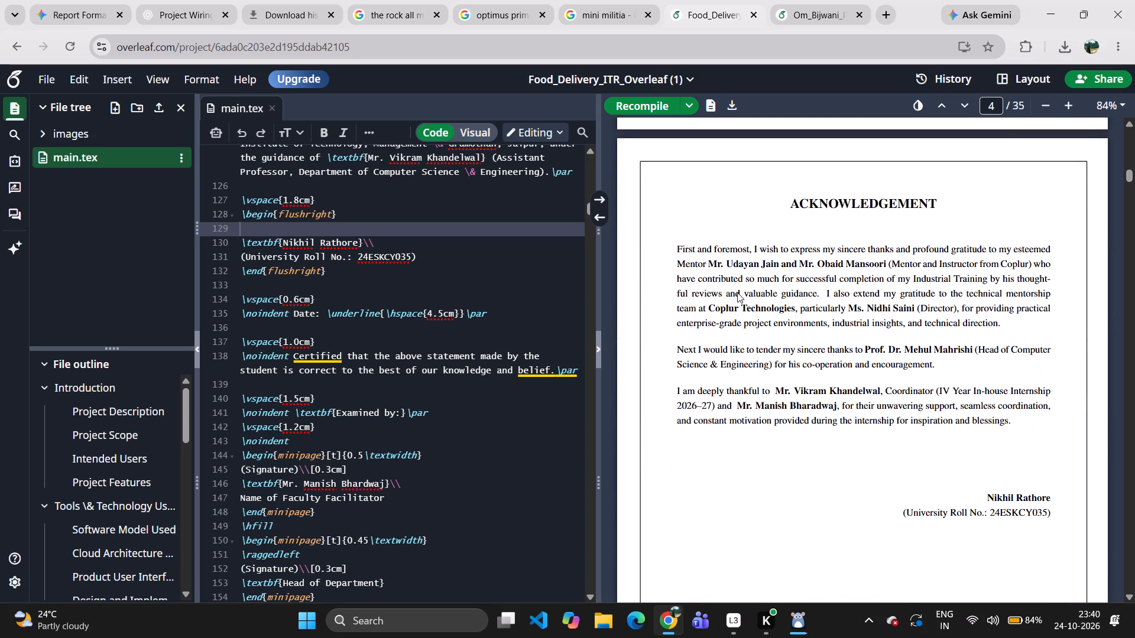
{"action": "scroll", "coordinate": [737, 292], "scroll_direction": "down", "scroll_amount": 5}
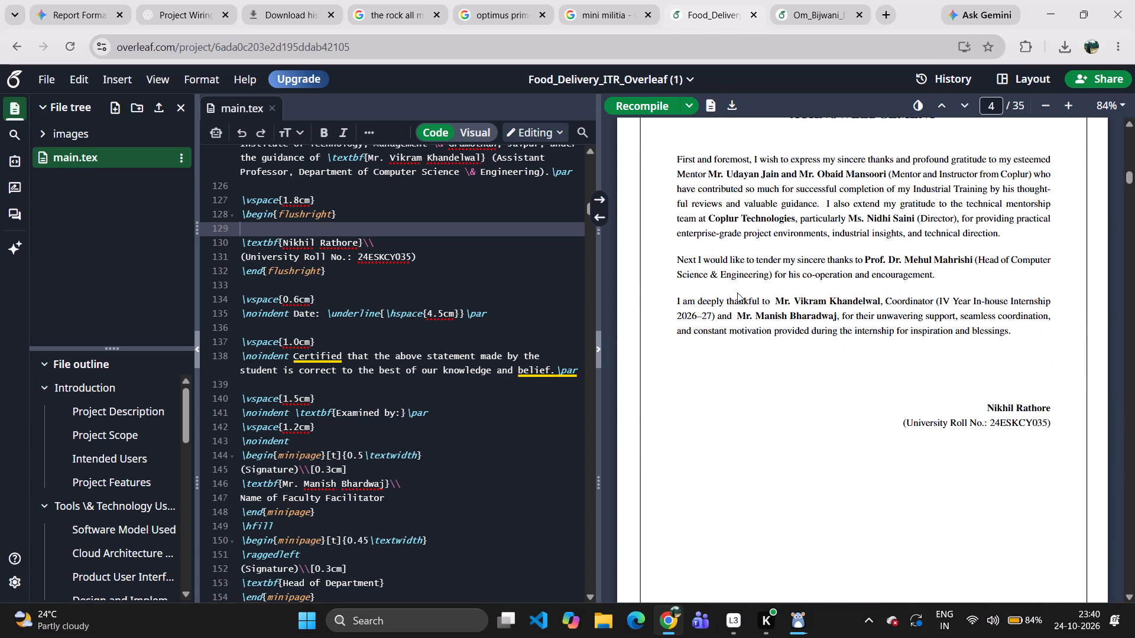
{"action": "scroll", "coordinate": [737, 292], "scroll_direction": "down", "scroll_amount": 5}
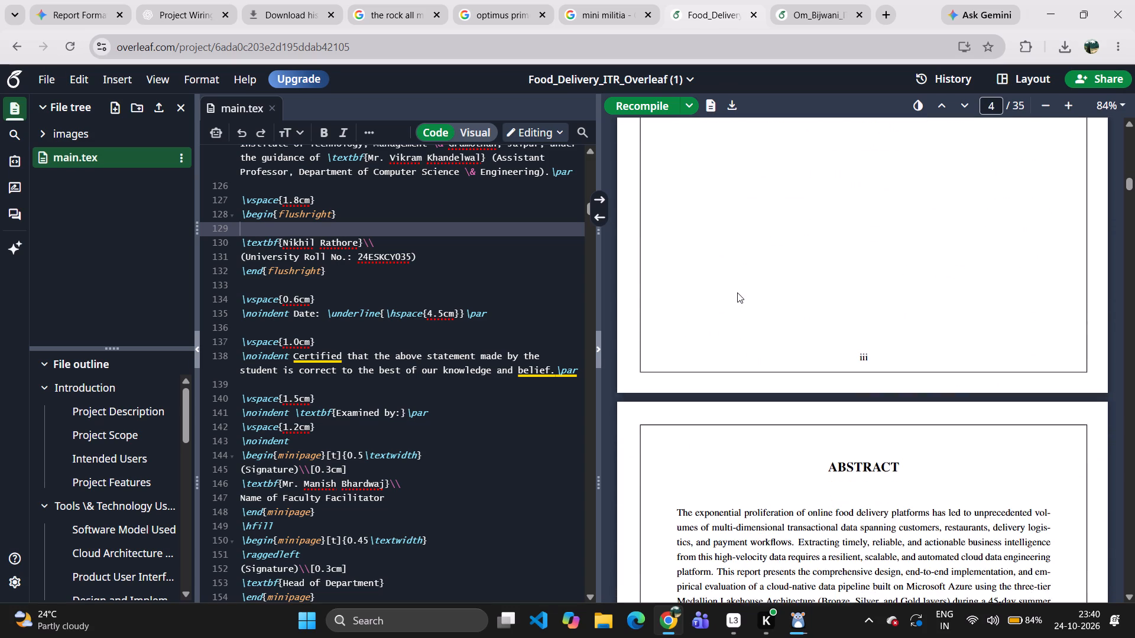
{"action": "scroll", "coordinate": [737, 292], "scroll_direction": "down", "scroll_amount": 6}
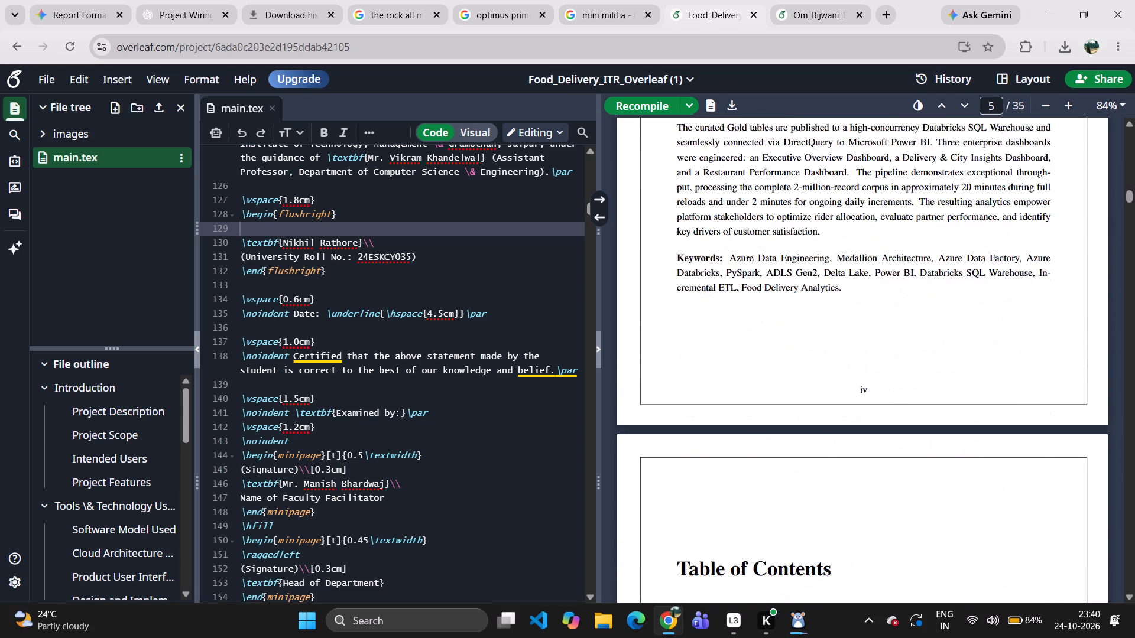
{"action": "scroll", "coordinate": [737, 292], "scroll_direction": "down", "scroll_amount": 3}
Recheck the food delivery report's front pages from the abstract back to the declaration, including the certificate and acknowledgement.
{"action": "scroll", "coordinate": [737, 292], "scroll_direction": "up", "scroll_amount": 2}
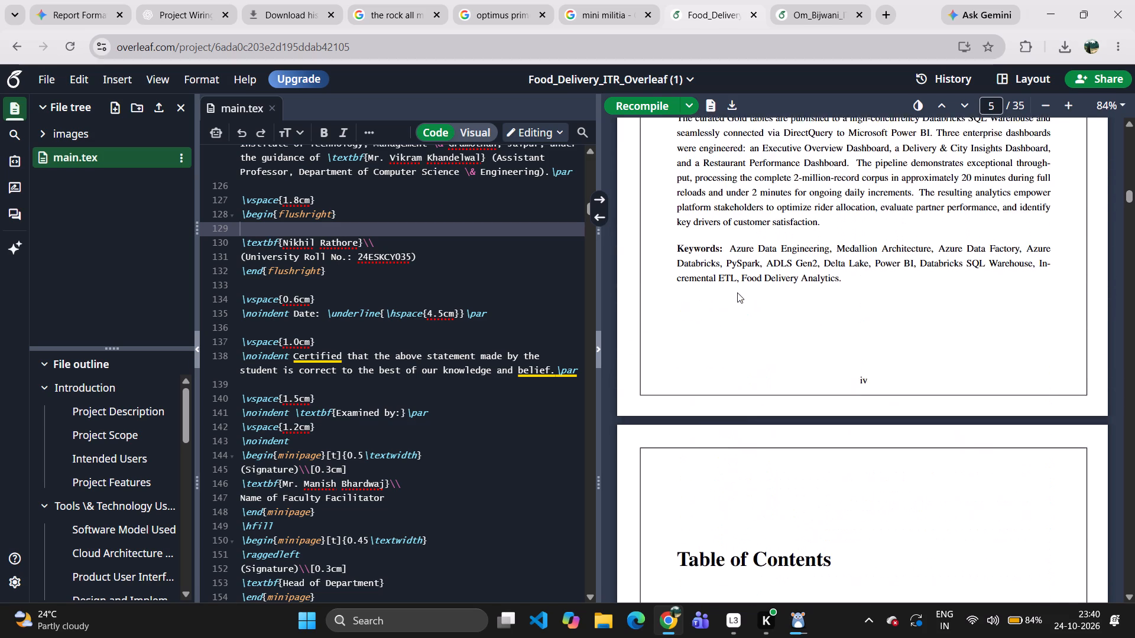
{"action": "scroll", "coordinate": [737, 292], "scroll_direction": "up", "scroll_amount": 4}
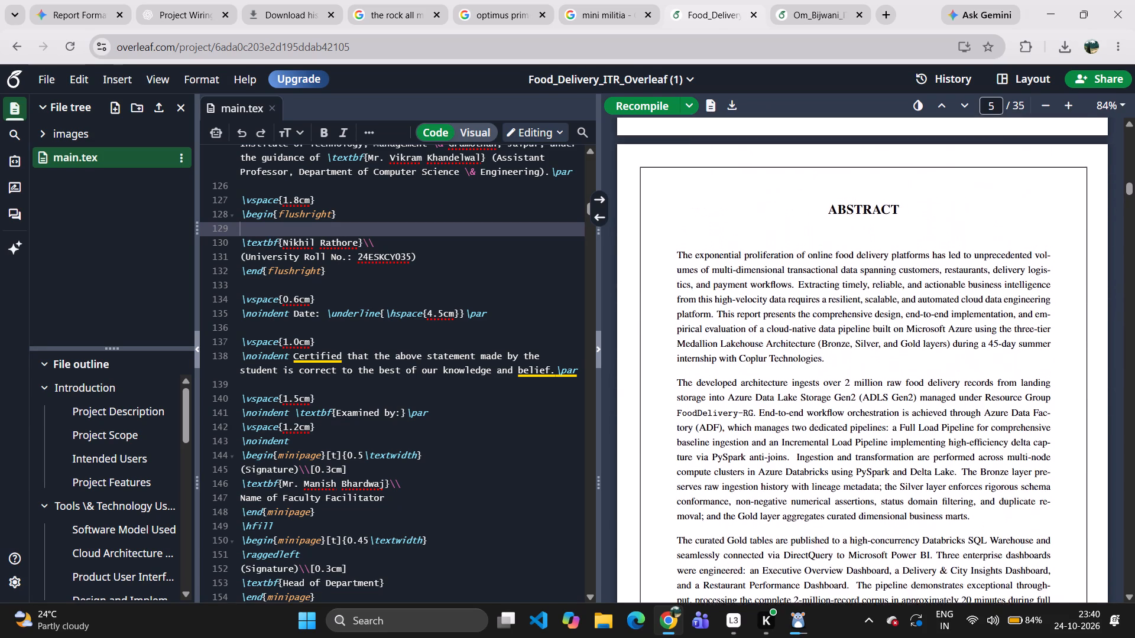
{"action": "scroll", "coordinate": [737, 292], "scroll_direction": "up", "scroll_amount": 7}
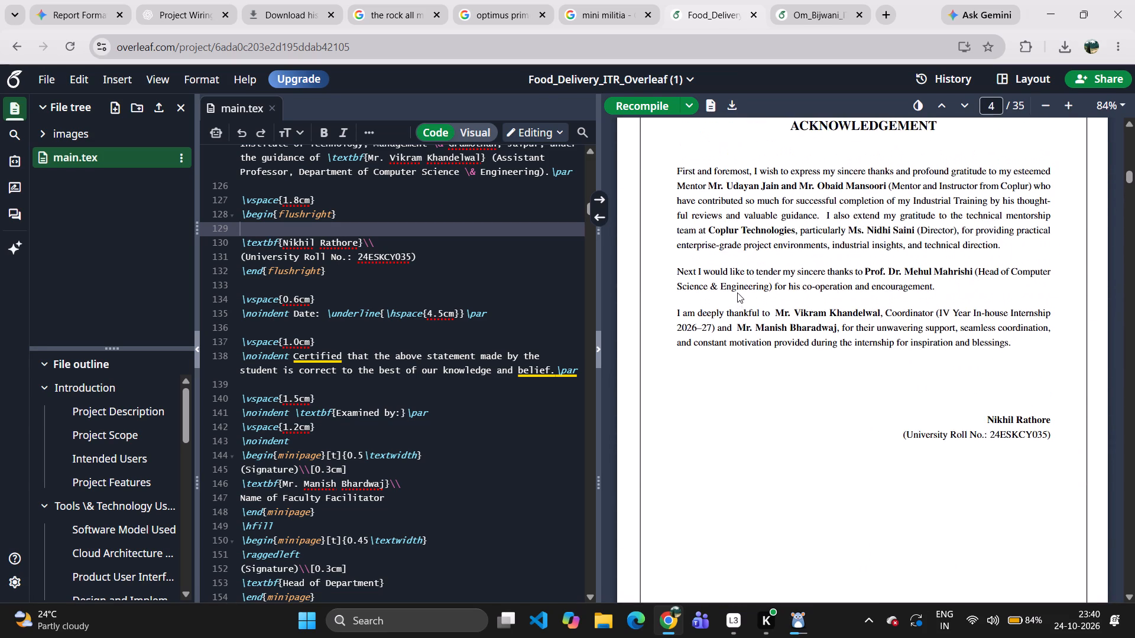
{"action": "scroll", "coordinate": [737, 292], "scroll_direction": "up", "scroll_amount": 2}
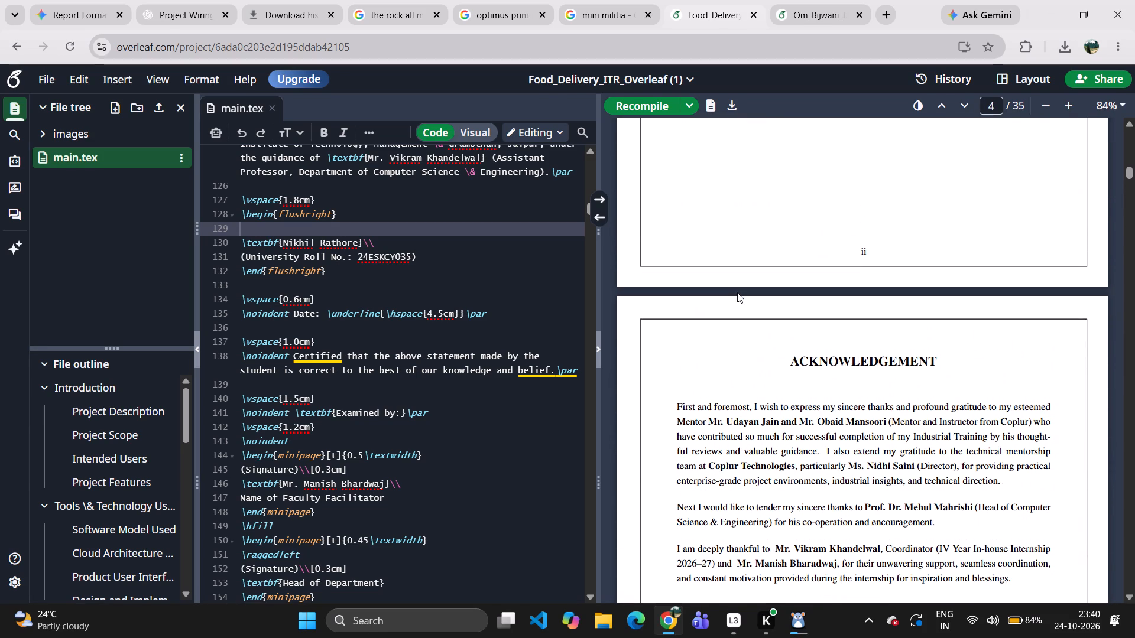
{"action": "scroll", "coordinate": [737, 292], "scroll_direction": "up", "scroll_amount": 4}
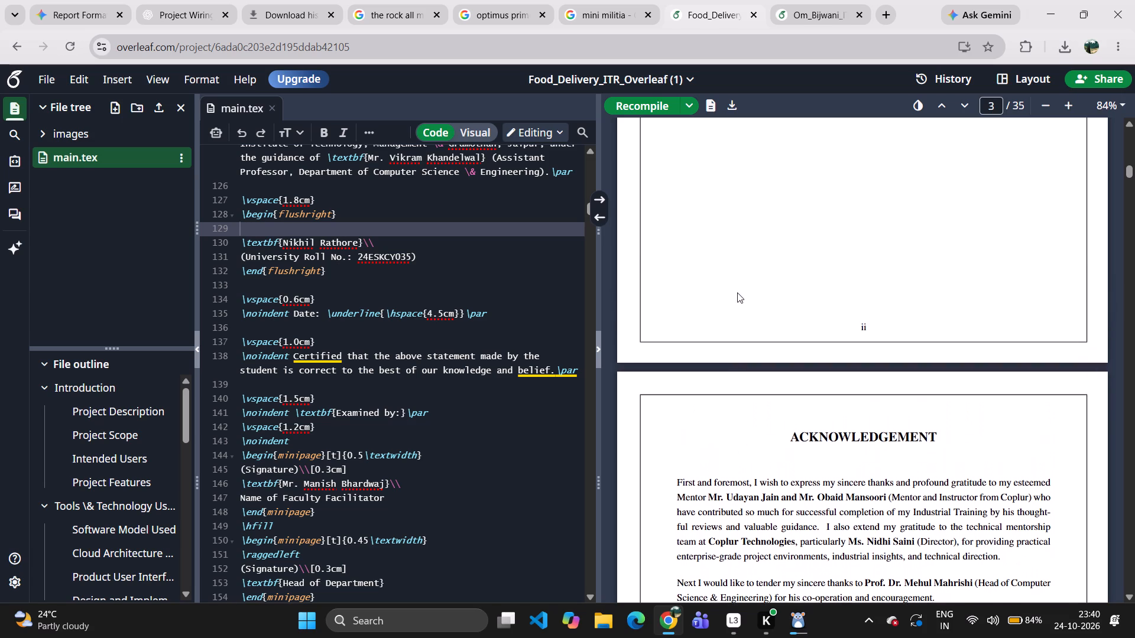
{"action": "scroll", "coordinate": [737, 292], "scroll_direction": "up", "scroll_amount": 6}
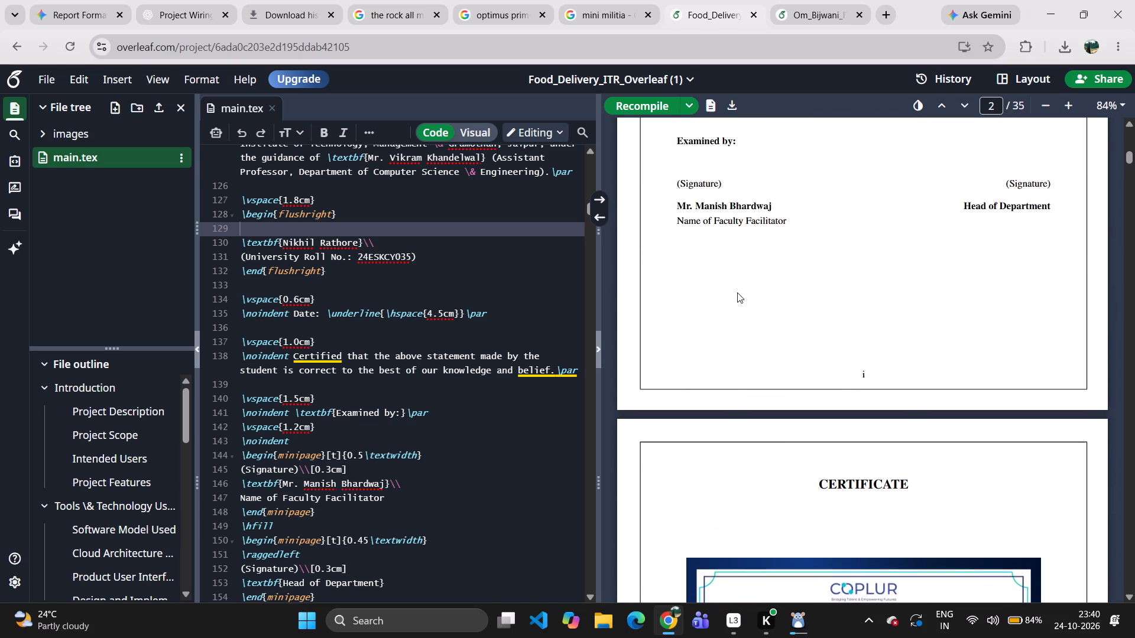
{"action": "scroll", "coordinate": [737, 292], "scroll_direction": "up", "scroll_amount": 3}
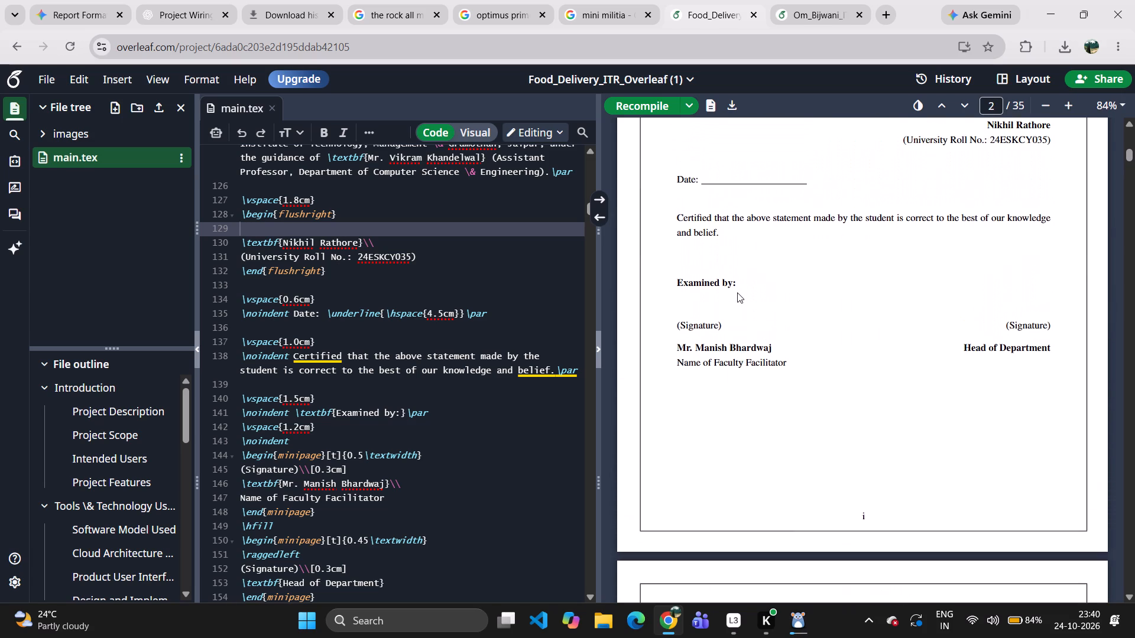
{"action": "scroll", "coordinate": [737, 292], "scroll_direction": "up", "scroll_amount": 4}
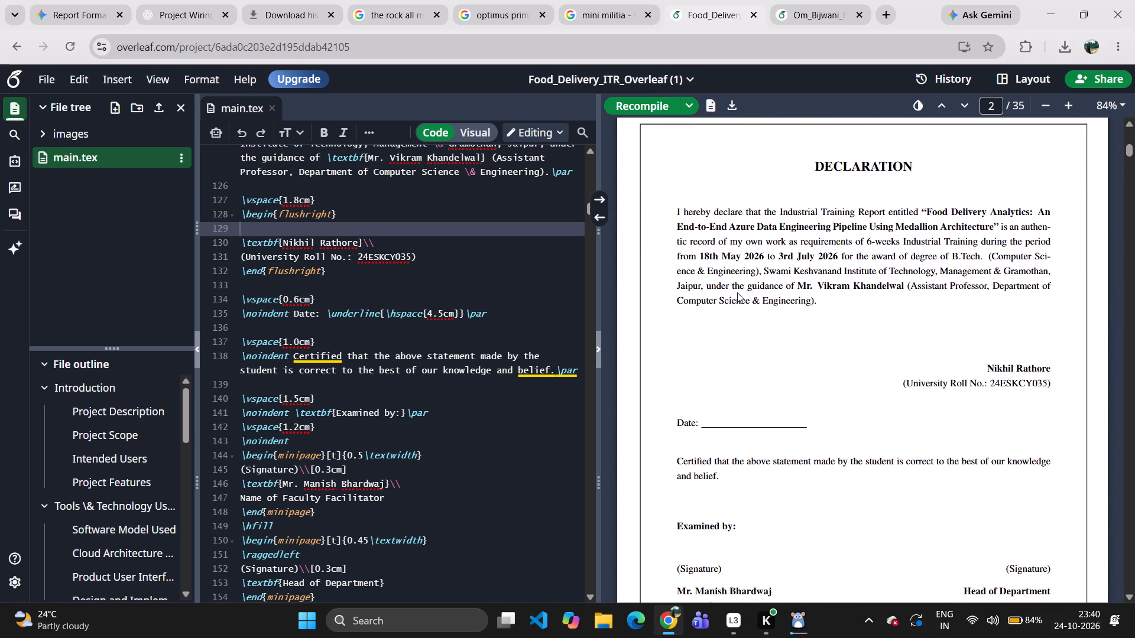
{"action": "scroll", "coordinate": [737, 292], "scroll_direction": "up", "scroll_amount": 1}
{"action": "scroll", "coordinate": [774, 330], "scroll_direction": "down", "scroll_amount": 5}
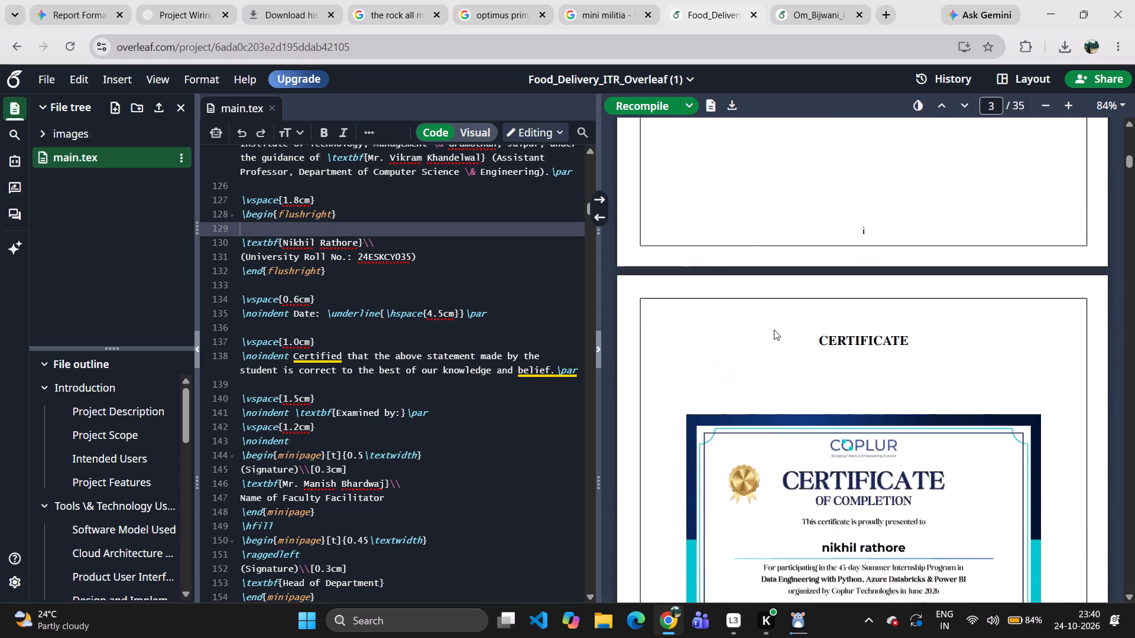
{"action": "scroll", "coordinate": [774, 330], "scroll_direction": "down", "scroll_amount": 5}
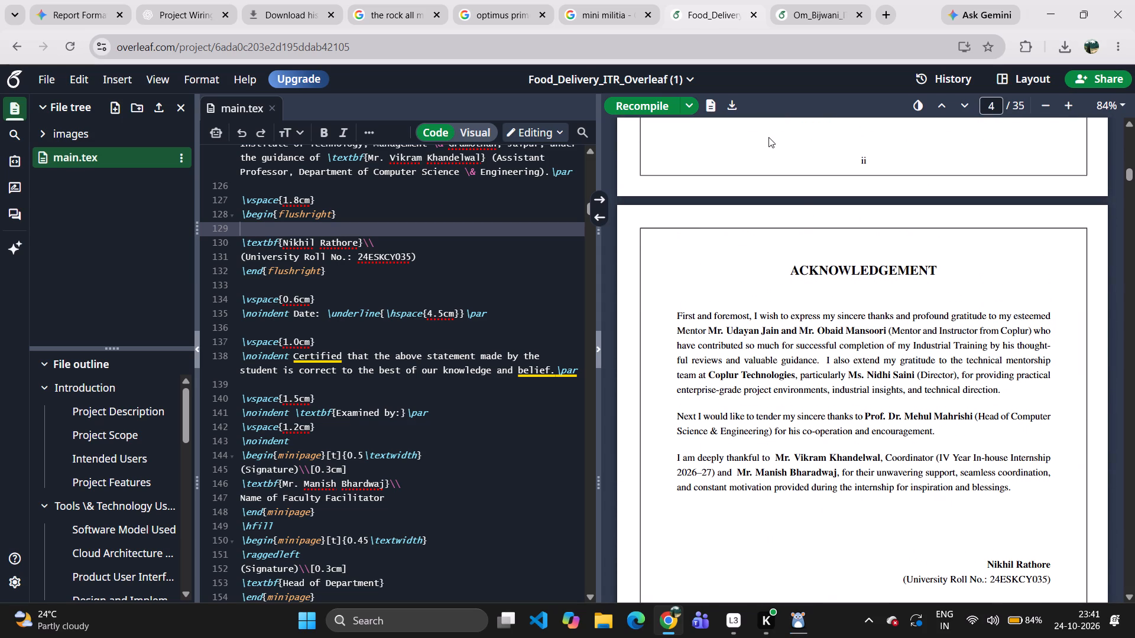
Download the food delivery report's compiled PDF.
{"action": "left_click", "coordinate": [737, 103]}
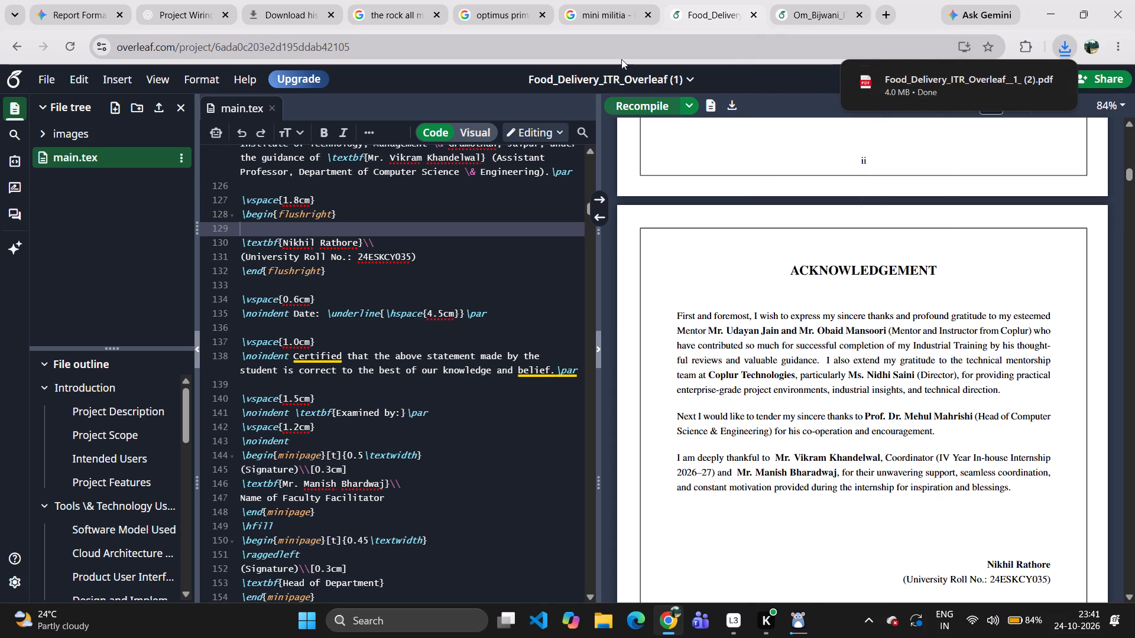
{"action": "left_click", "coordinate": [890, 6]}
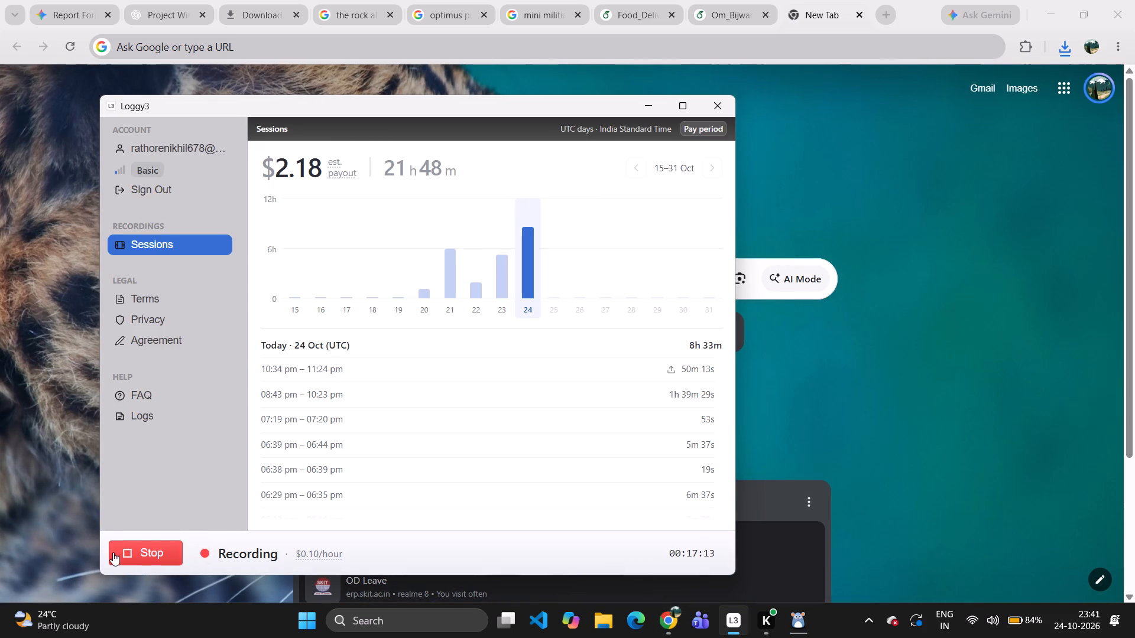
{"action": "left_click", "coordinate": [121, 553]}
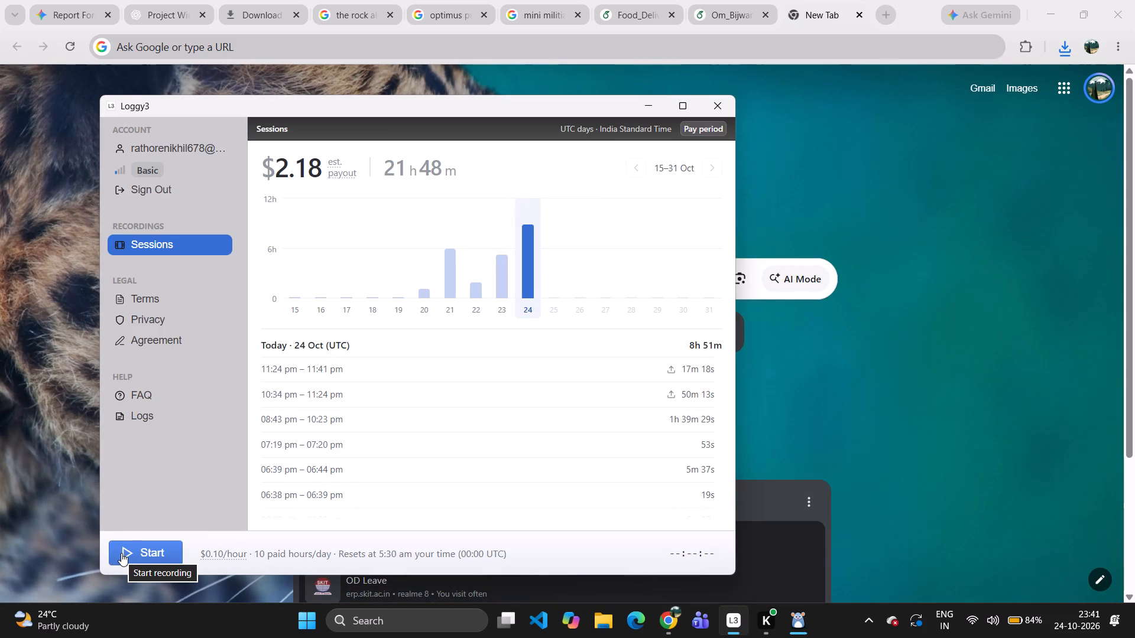
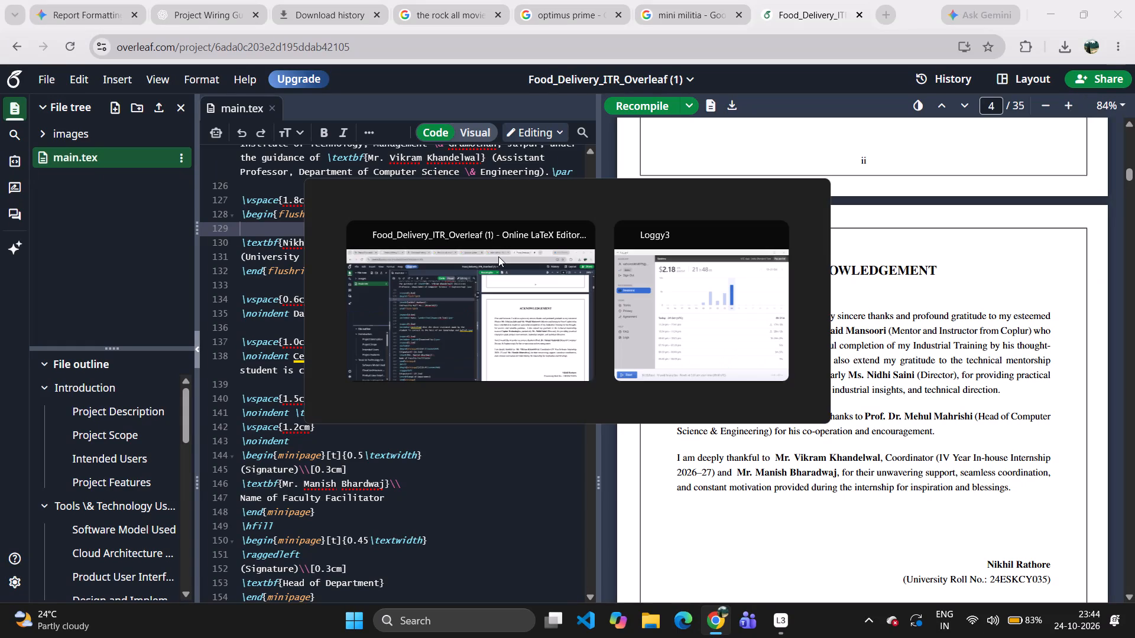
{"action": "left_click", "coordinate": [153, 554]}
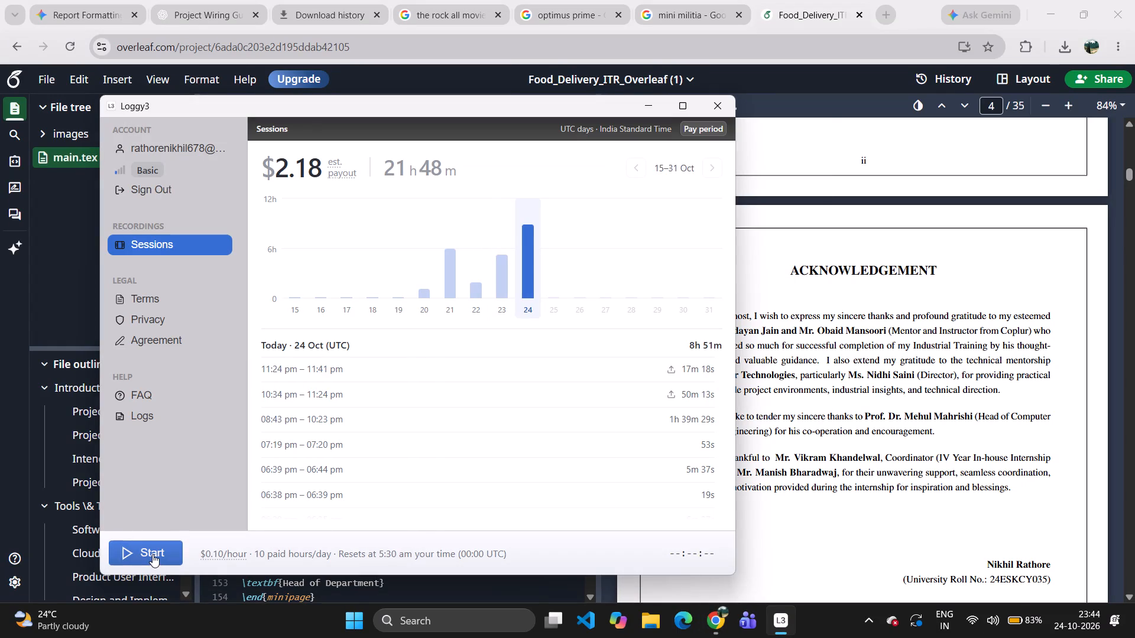
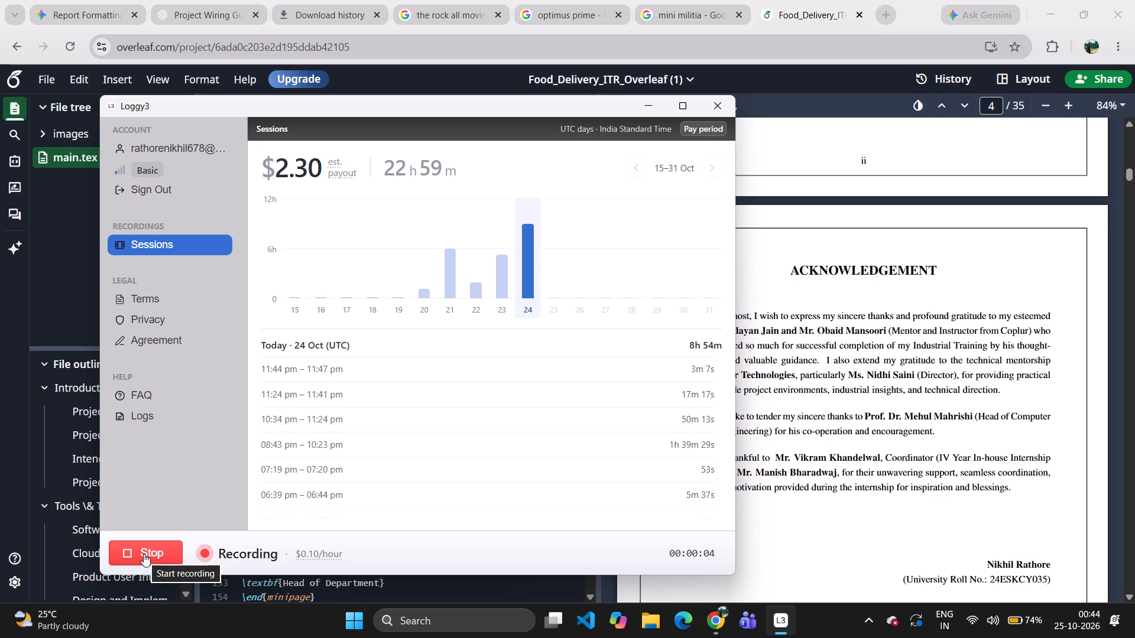
Close the Loggy3 recorder window covering the Overleaf report project.
{"action": "scroll", "coordinate": [418, 388], "scroll_direction": "up", "scroll_amount": 3}
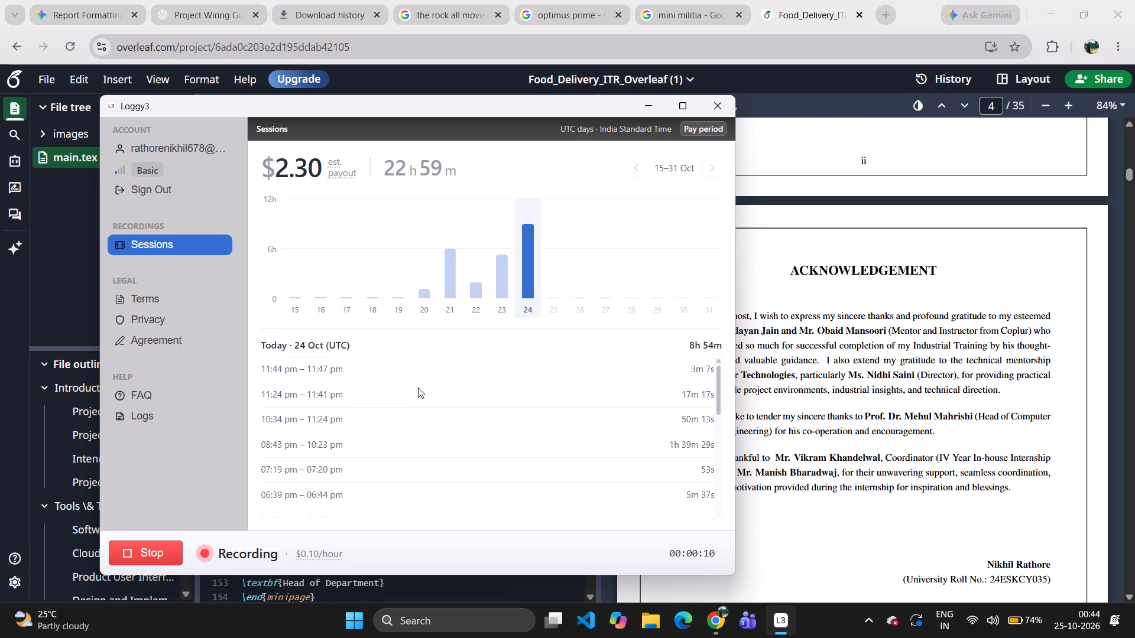
{"action": "left_click", "coordinate": [715, 112]}
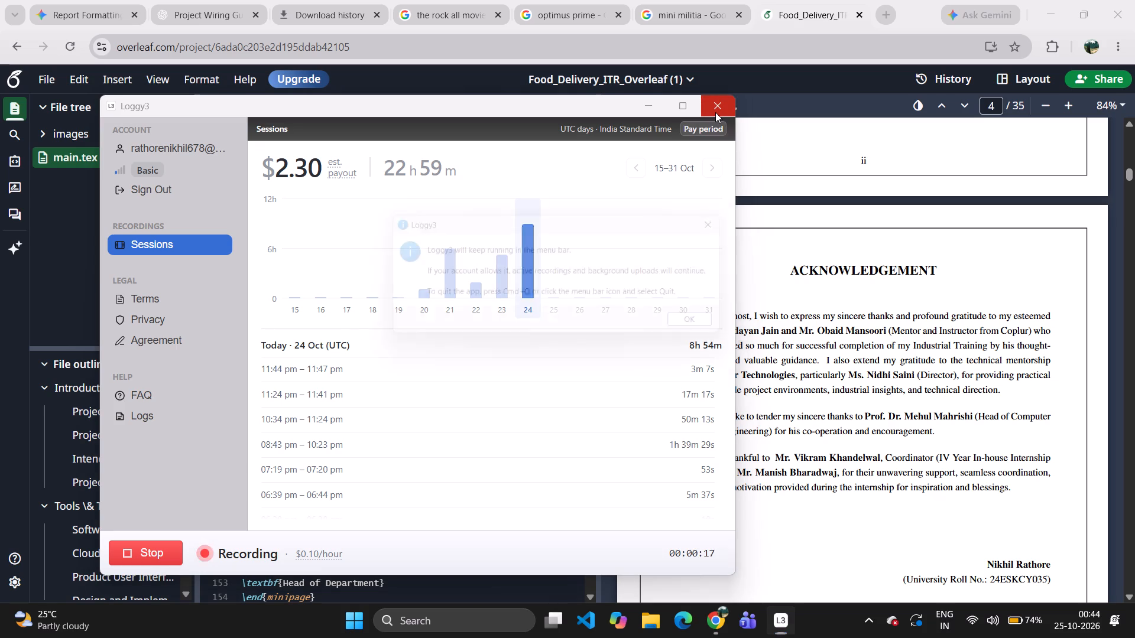